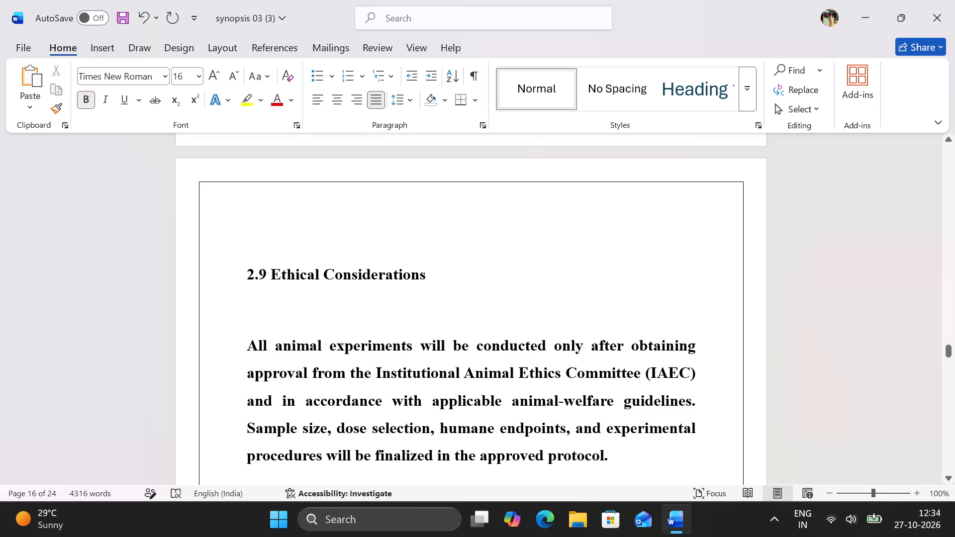
Find the Kuro app with the Windows search and launch it.
click(345, 516)
text(kut)
key(BackSpace)
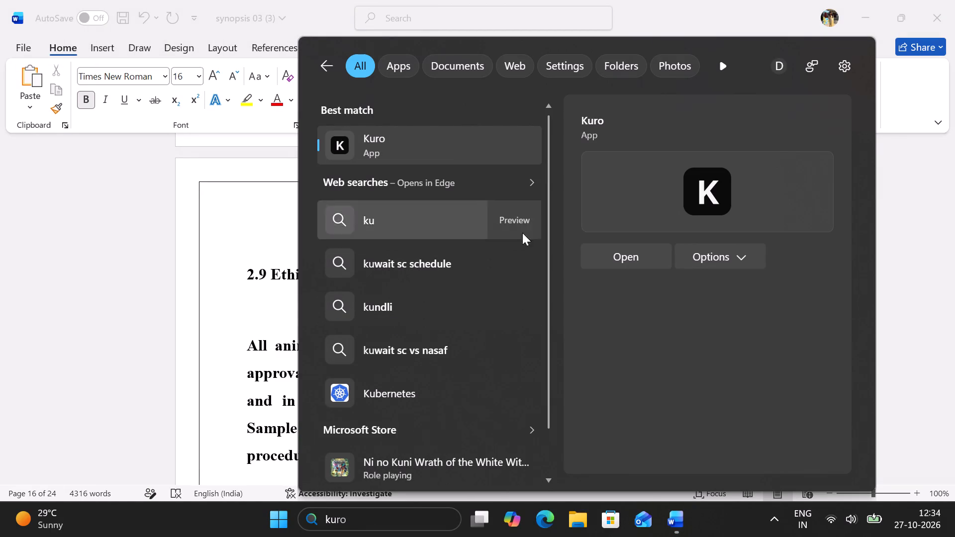
double_click(600, 246)
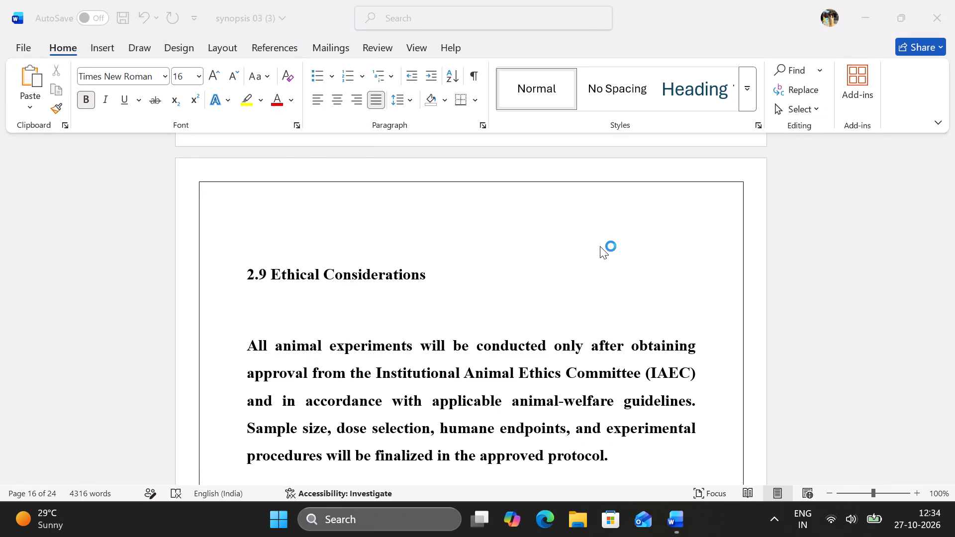
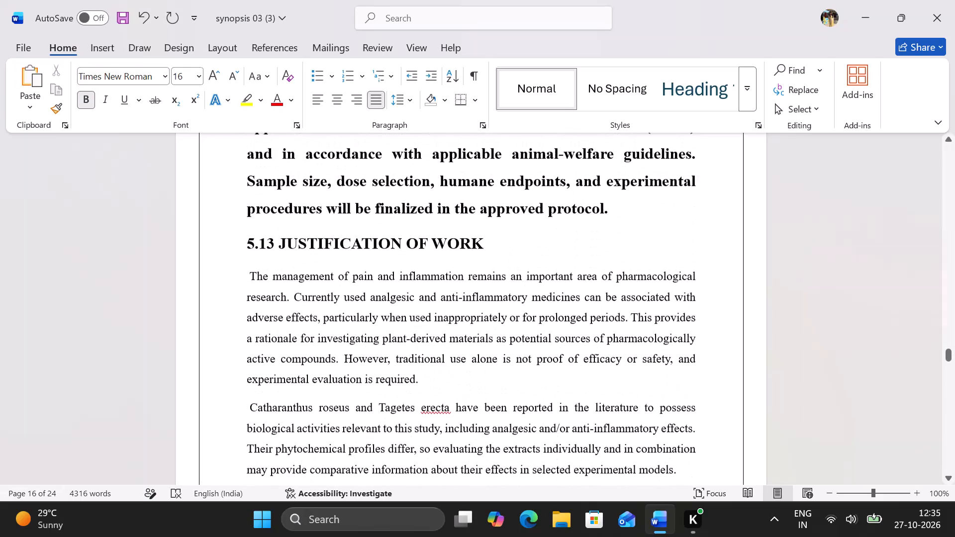
Delete the duplicate "MATERIALS AND METHODOLOGY" heading on page 12, keeping a single heading that ends in a capital Y.
scroll(493, 388, up, 7)
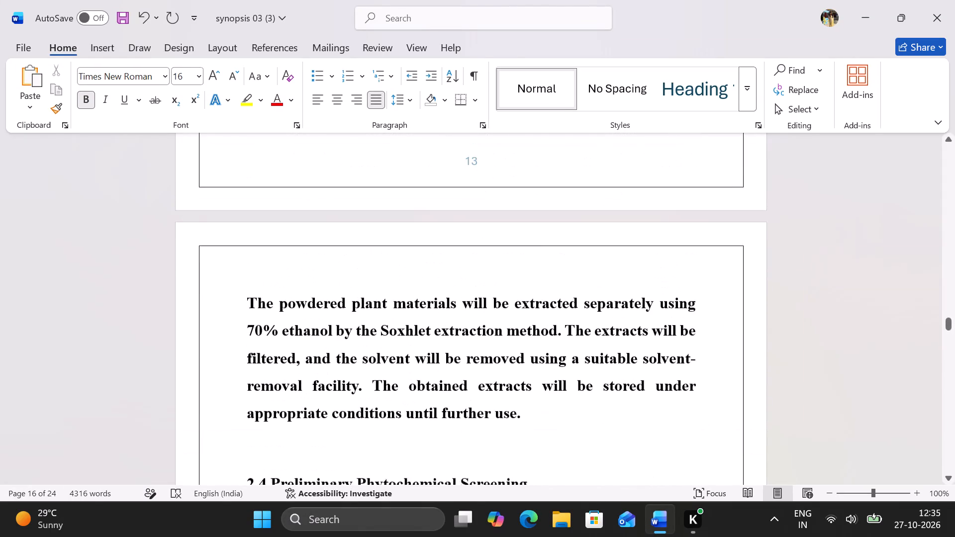
scroll(493, 388, up, 5)
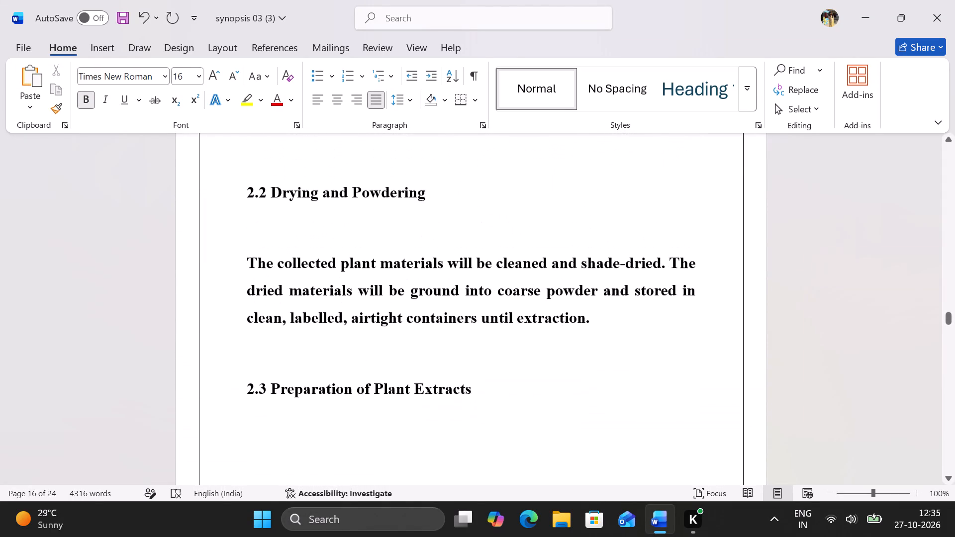
scroll(493, 388, up, 7)
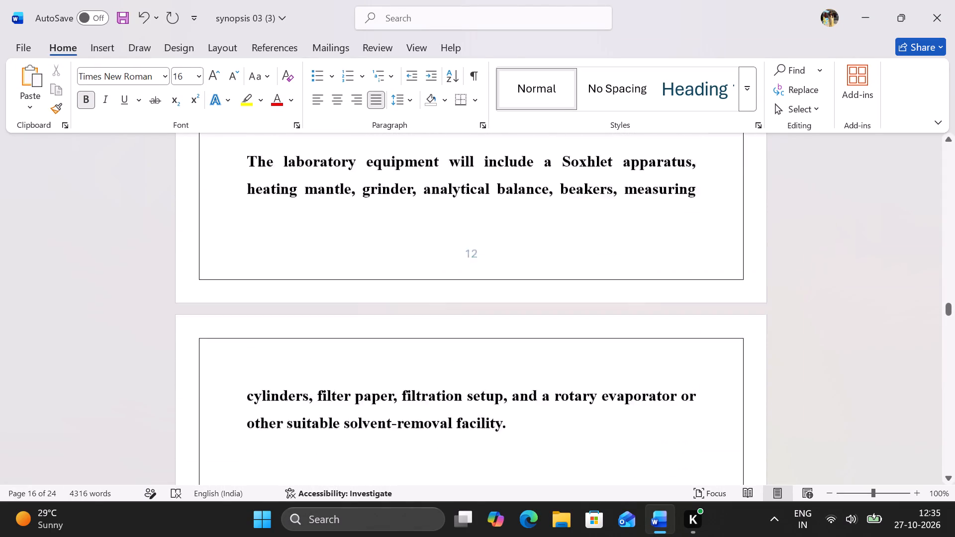
scroll(493, 388, up, 7)
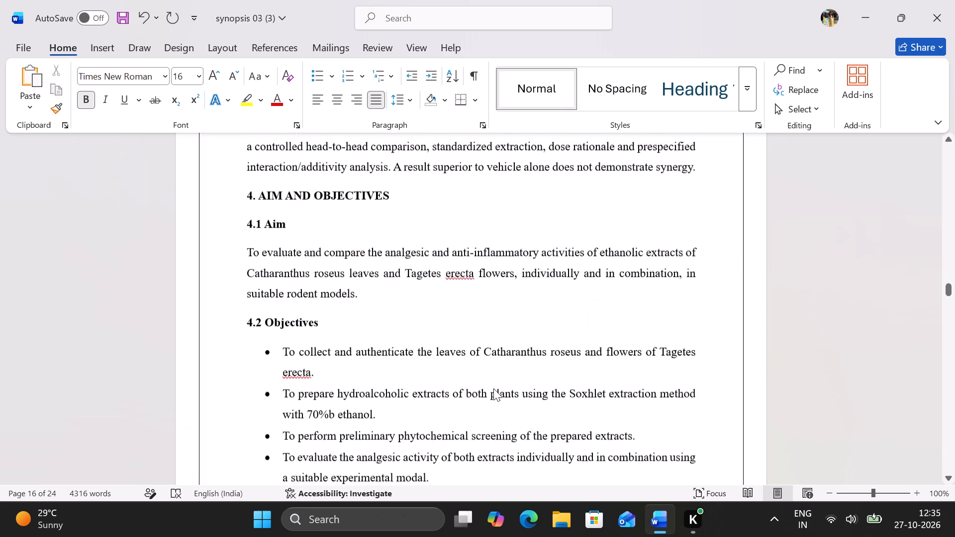
scroll(493, 388, down, 6)
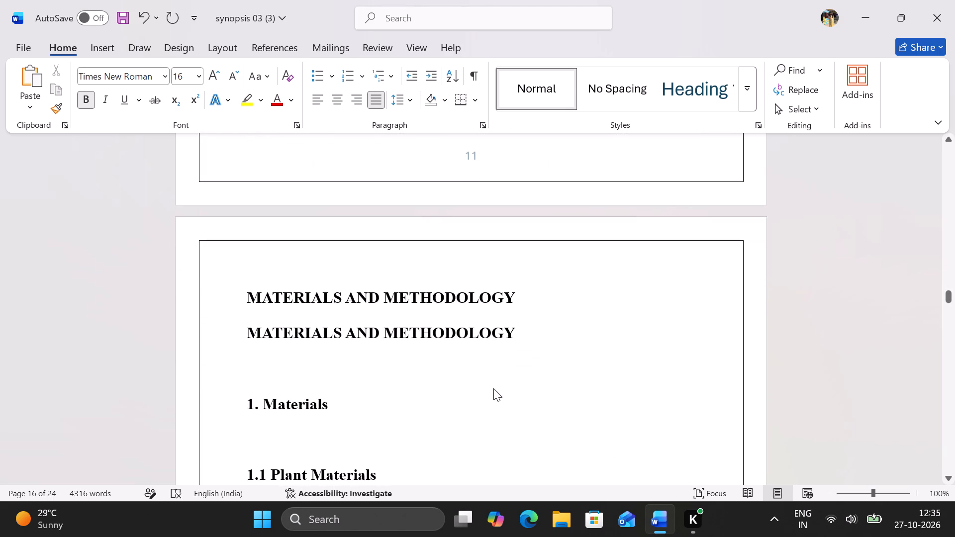
scroll(493, 388, down, 1)
click(527, 328)
key(BackSpace)
key(BackSpace)
key(BackSpace)
key(BackSpace)
key(BackSpace)
key(BackSpace)
key(BackSpace)
key(BackSpace)
key(BackSpace)
key(BackSpace)
key(BackSpace)
key(BackSpace)
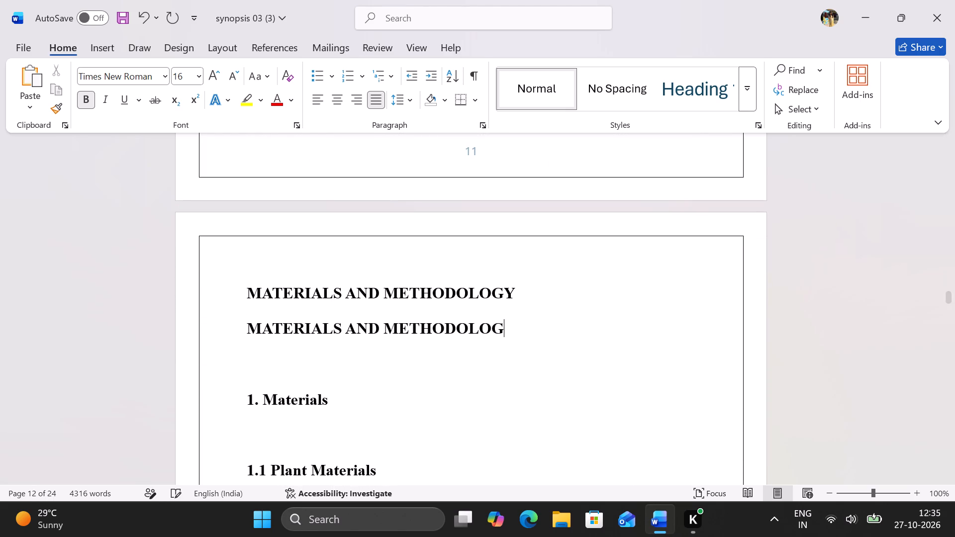
key(BackSpace)
key(BackSpace)
key(BackSpace)
key(BackSpace)
key(BackSpace)
key(BackSpace)
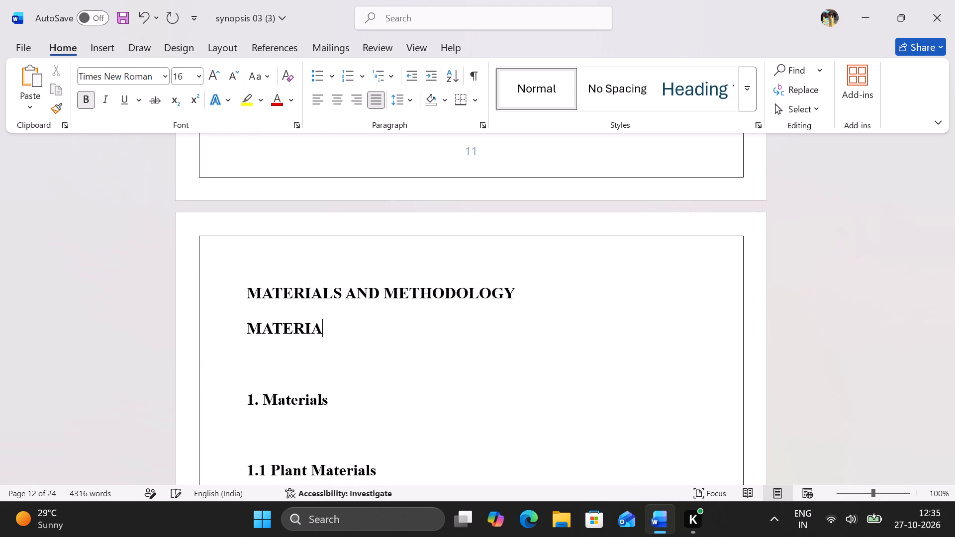
key(BackSpace)
key(BackSpace)
key(BackSpace)
key(BackSpace)
key(BackSpace)
key(BackSpace)
key(BackSpace)
key(BackSpace)
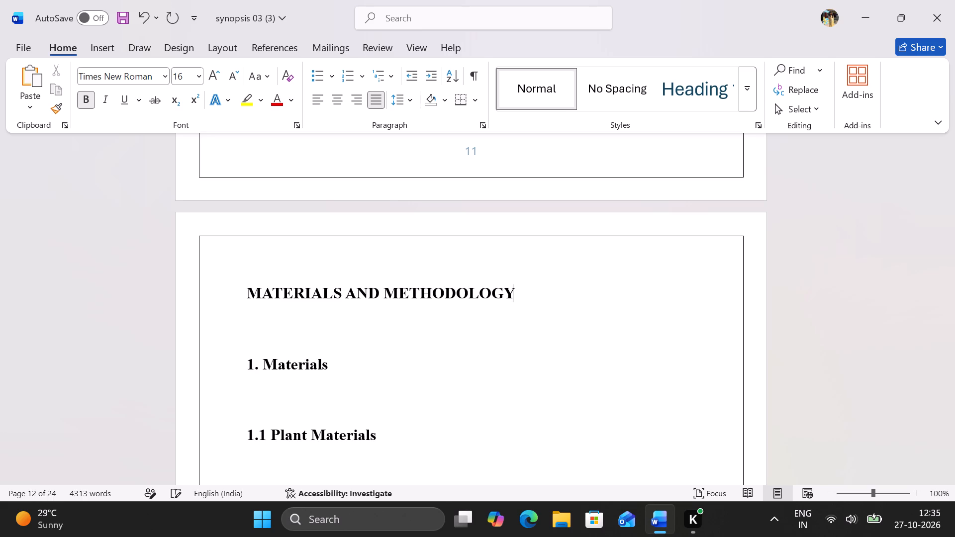
key(BackSpace)
key(y)
key(BackSpace)
key(y)
Remove the blank lines above the "1.1 Plant Materials" and "1. Materials" headings.
click(242, 432)
key(BackSpace)
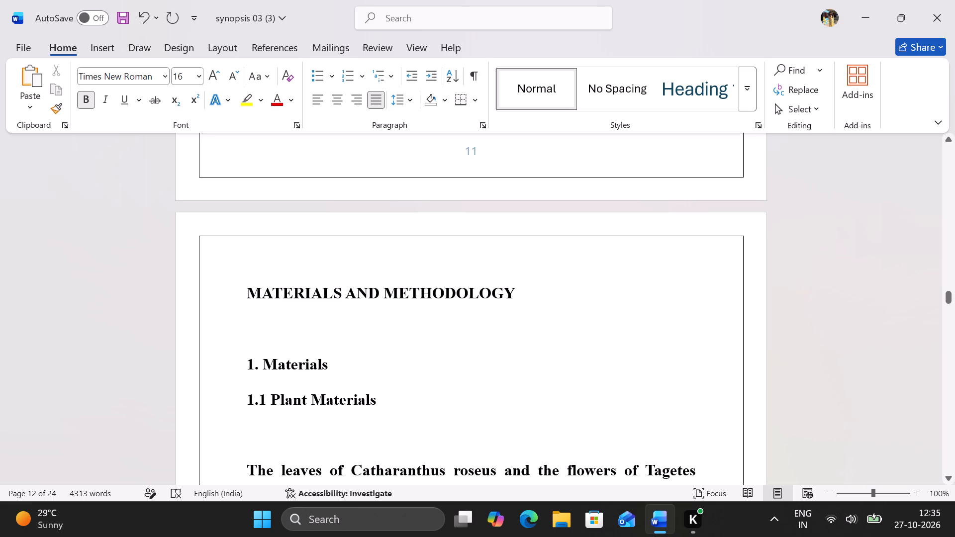
click(248, 371)
key(BackSpace)
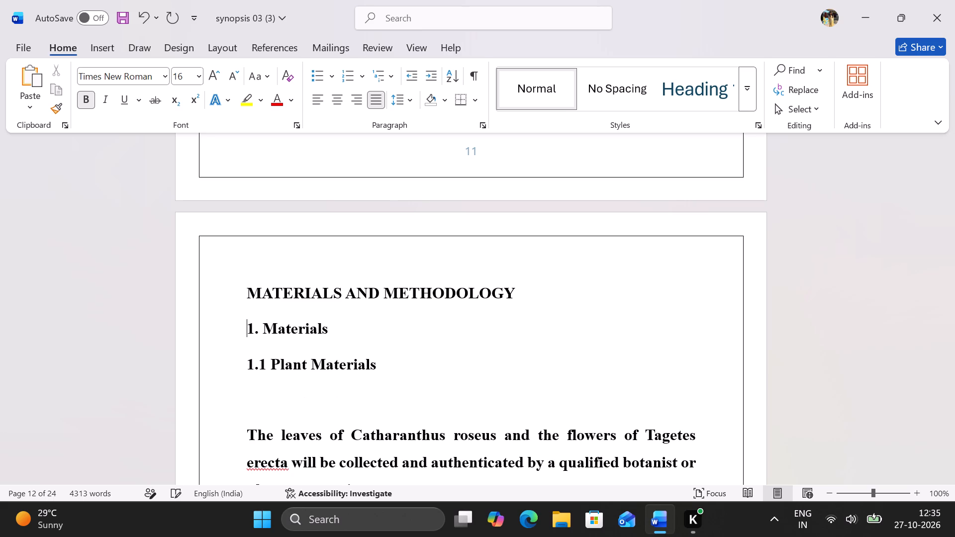
Remove the numbering from the "1.1 Plant Materials" and "1. Materials" headings.
click(270, 364)
key(BackSpace)
key(BackSpace)
key(BackSpace)
key(BackSpace)
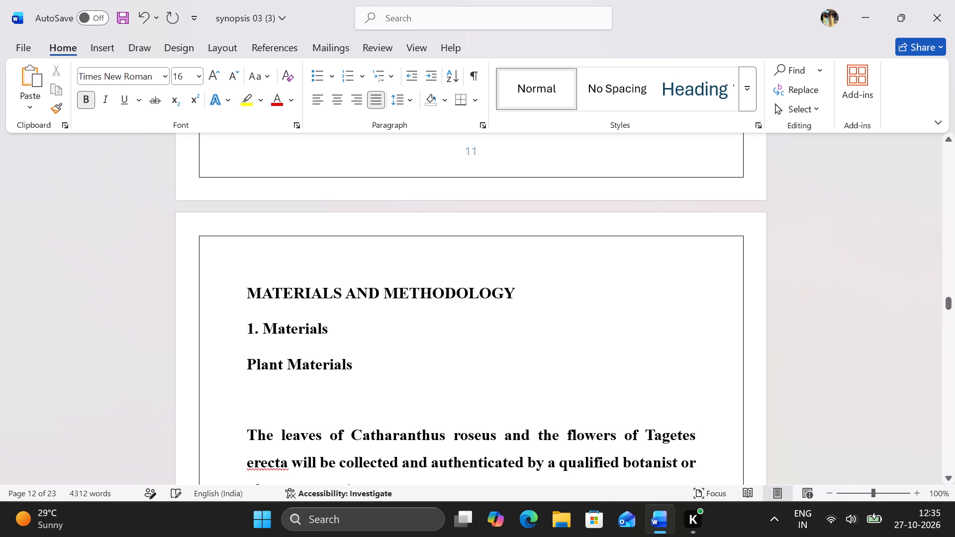
click(261, 326)
key(BackSpace)
key(BackSpace)
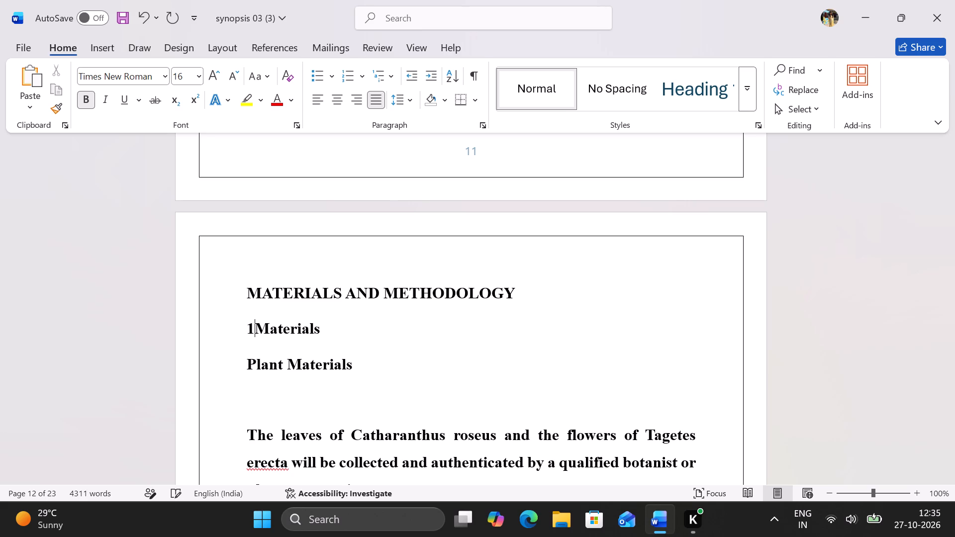
key(BackSpace)
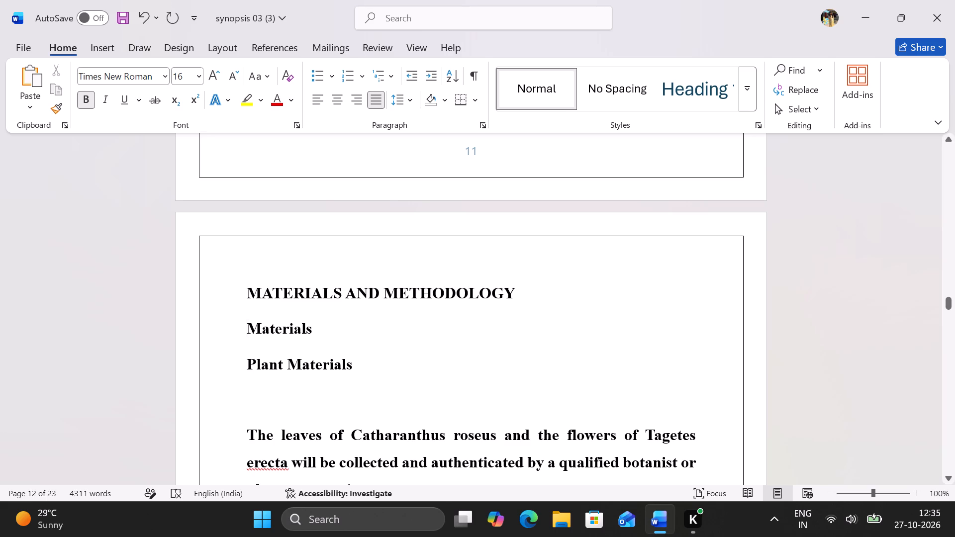
drag(246, 328, 315, 330)
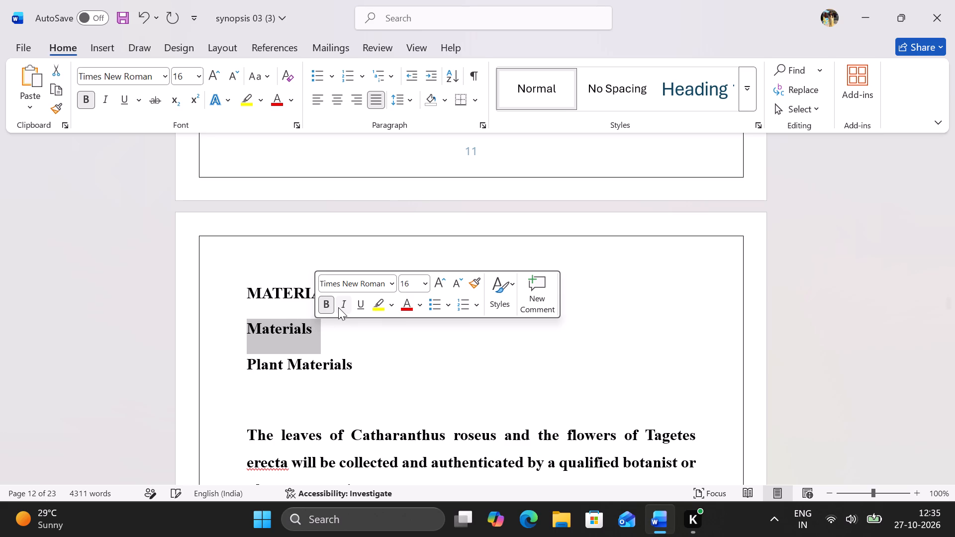
click(399, 344)
Format the paragraph under Plant Materials as non-bold 12 pt text with 1.5 line spacing.
scroll(399, 344, down, 1)
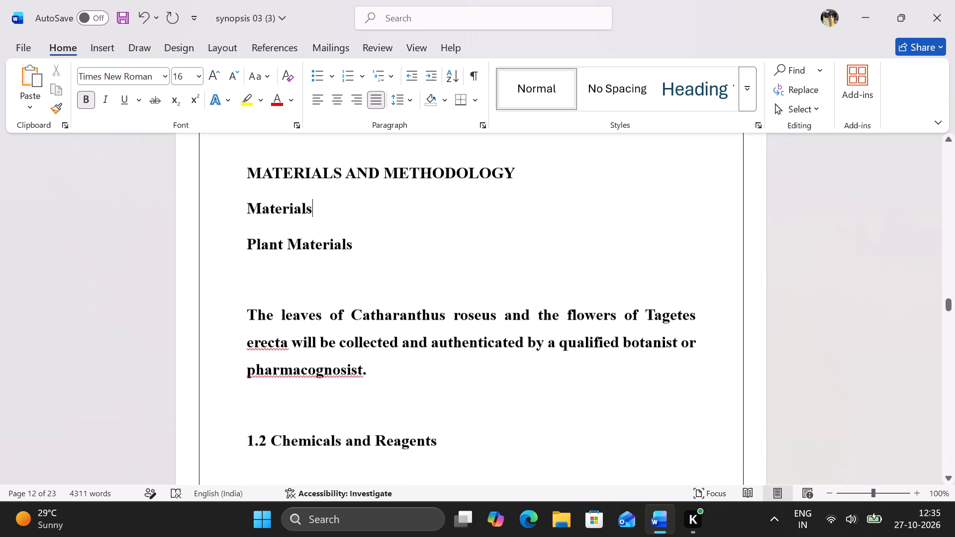
scroll(399, 344, down, 1)
drag(242, 302, 369, 379)
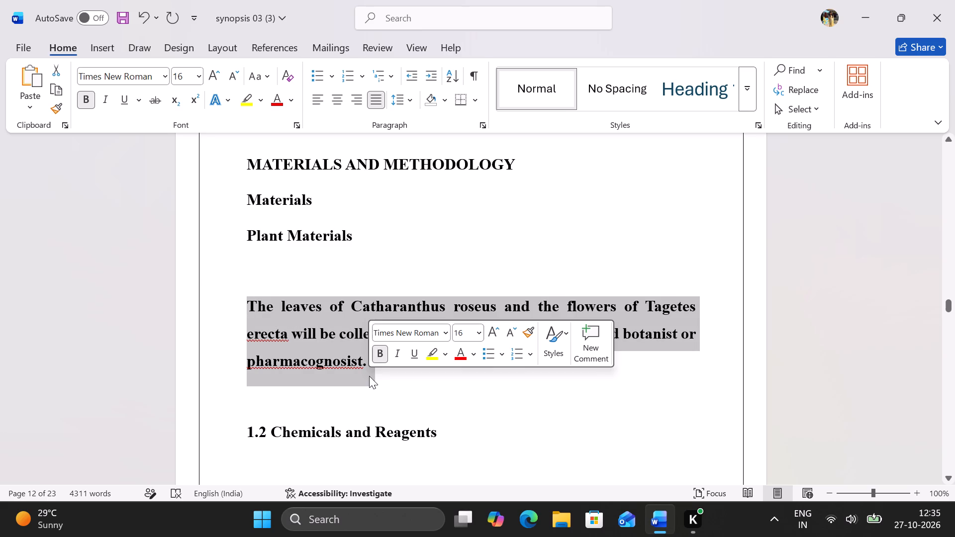
click(374, 346)
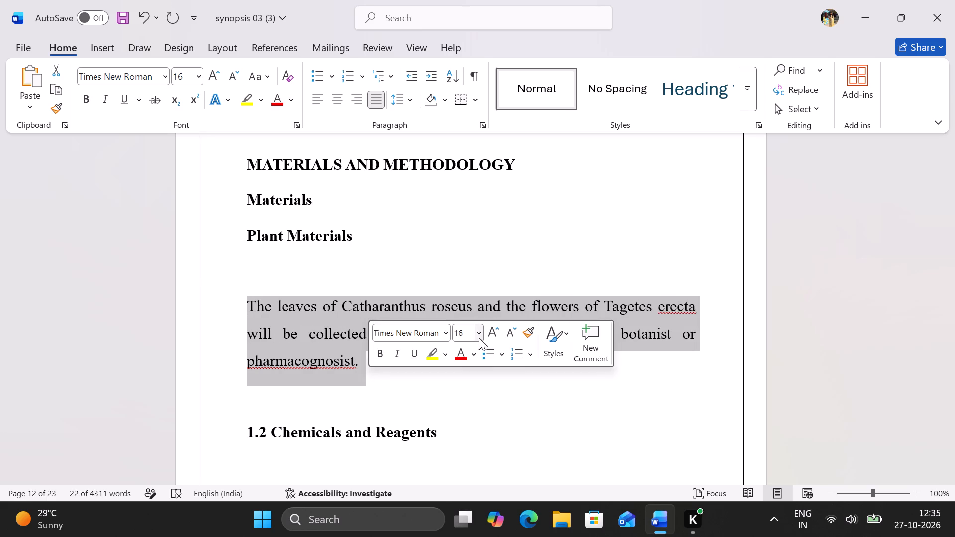
click(511, 332)
click(511, 332)
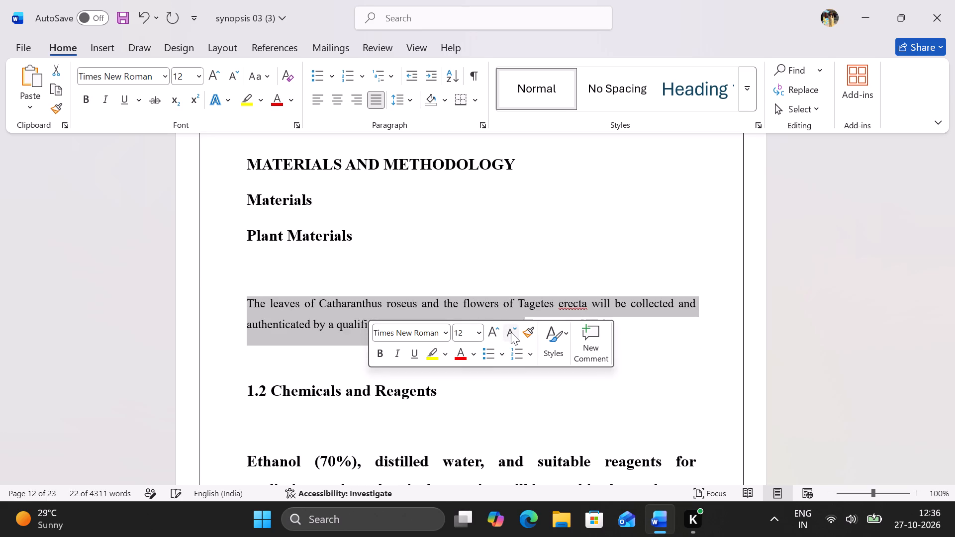
click(411, 94)
click(418, 166)
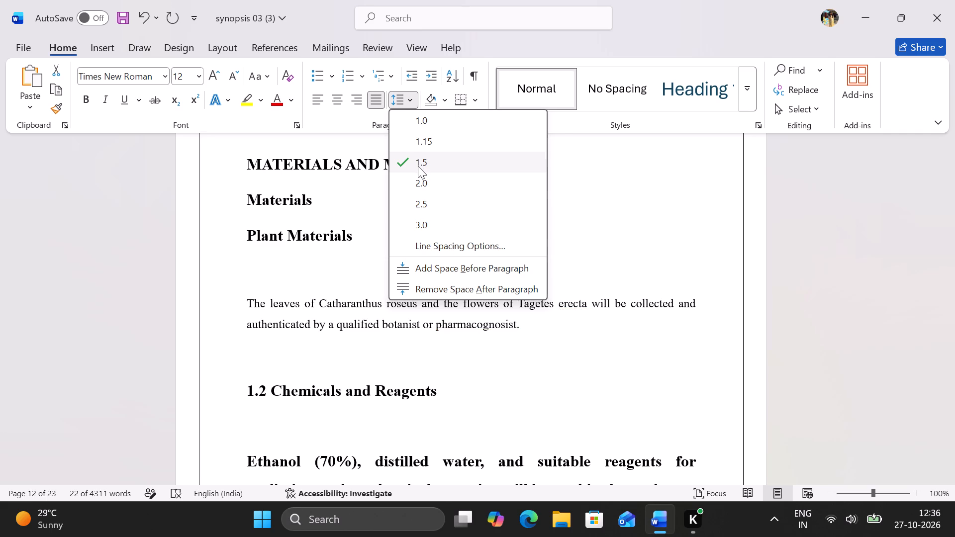
click(395, 256)
Remove the blank line between the Plant Materials heading and its paragraph, keeping them as separate paragraphs.
click(242, 297)
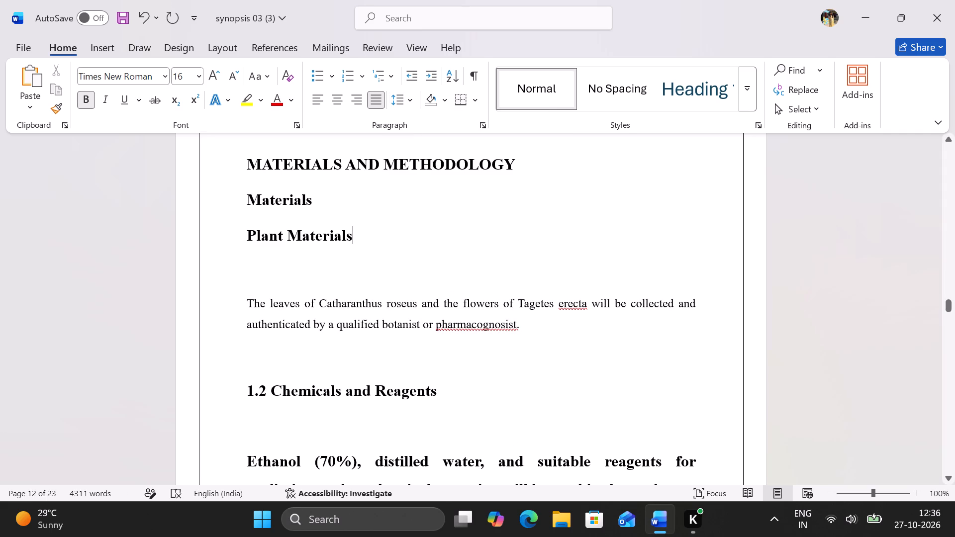
key(BackSpace)
key(BackSpace)
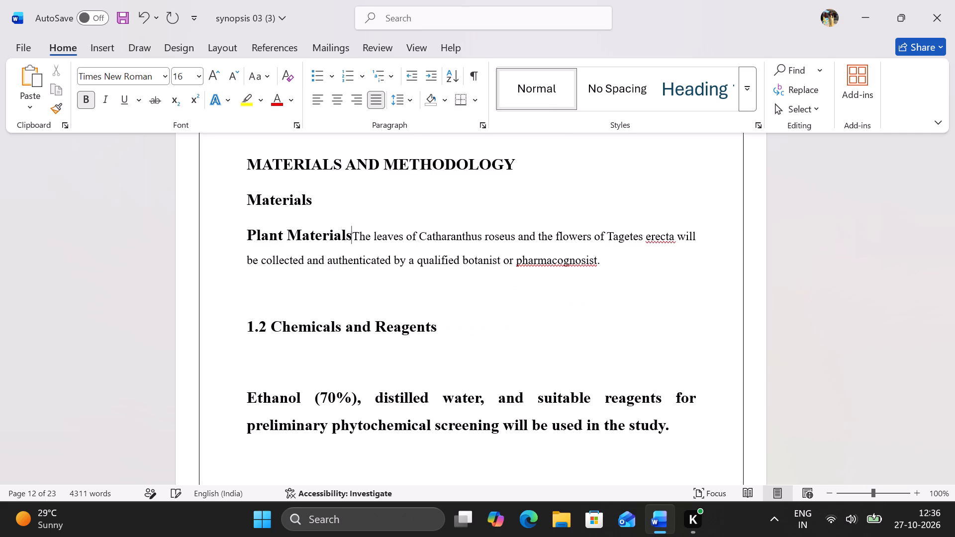
key(Return)
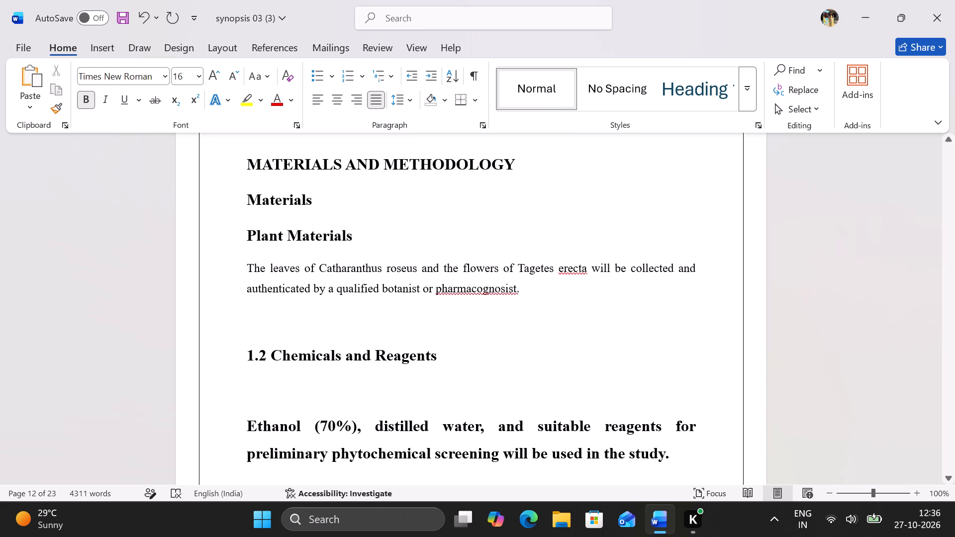
drag(245, 237, 347, 242)
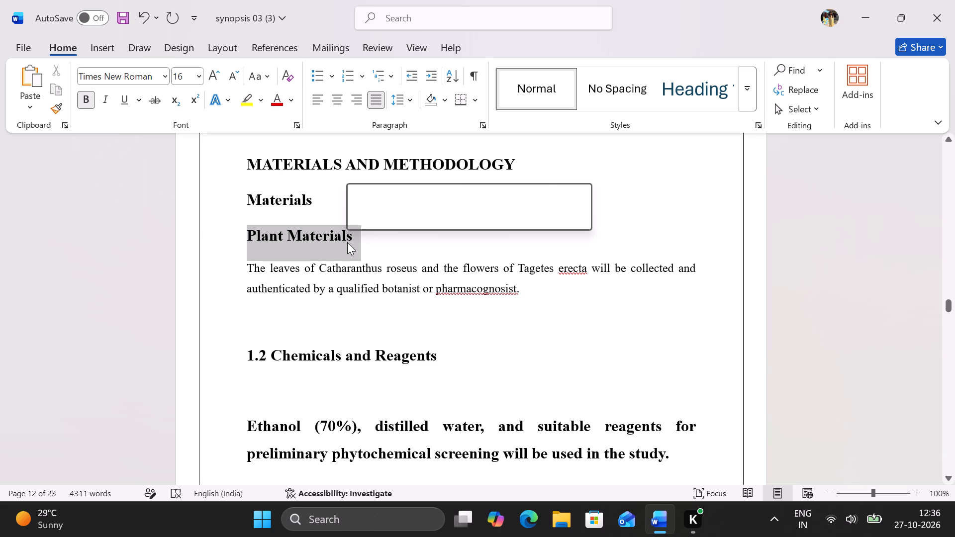
click(375, 256)
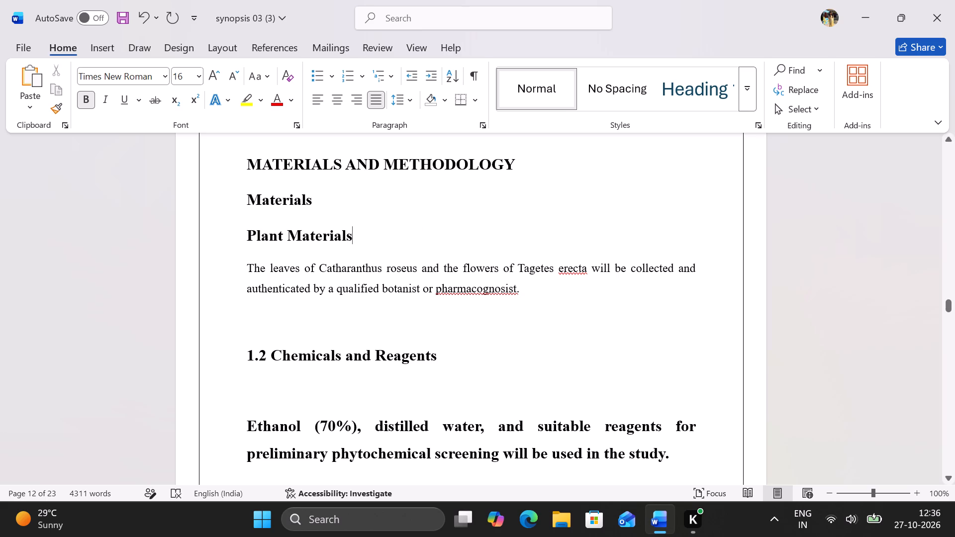
Remove the number from the "1.2 Chemicals and Reagents" heading and the blank line above it.
click(276, 352)
key(BackSpace)
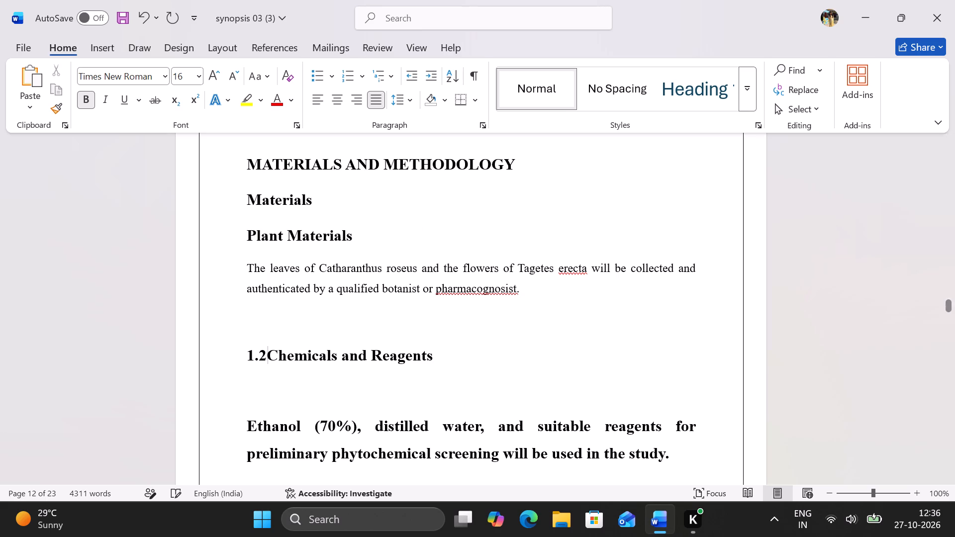
key(BackSpace)
key(BackSpace)
key(BackSpace)
key(BackSpace)
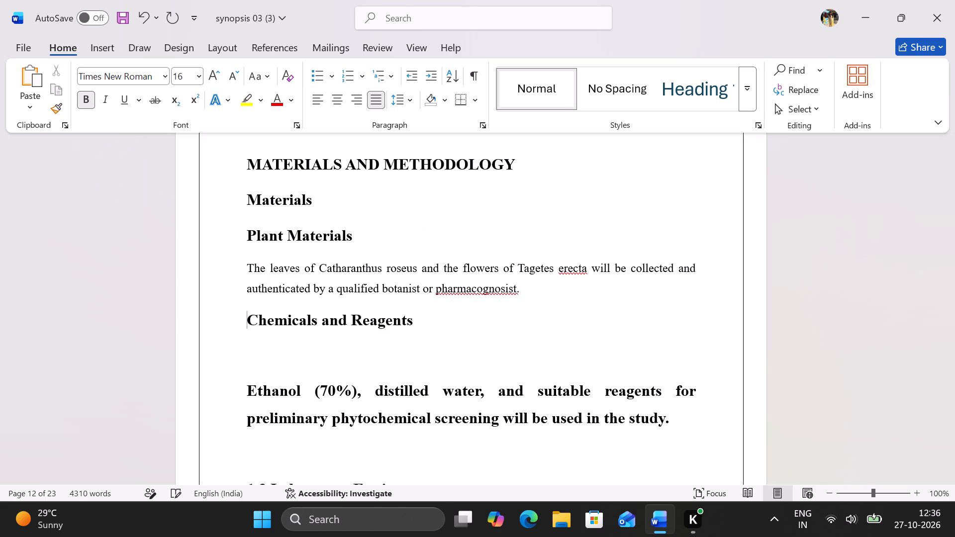
Format the ethanol and reagents paragraph under Chemicals and Reagents as non-bold 12 pt text.
scroll(276, 352, down, 2)
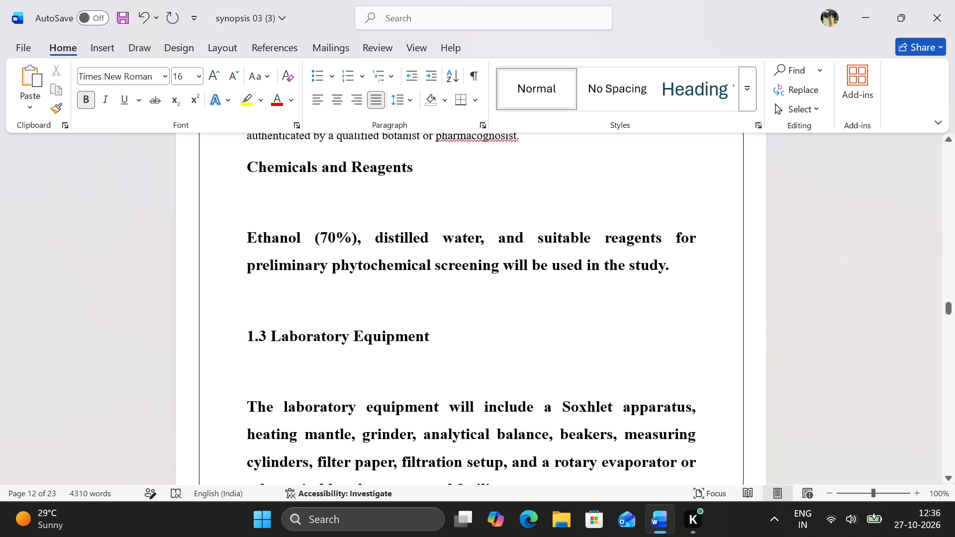
drag(251, 234, 251, 234)
drag(251, 234, 684, 262)
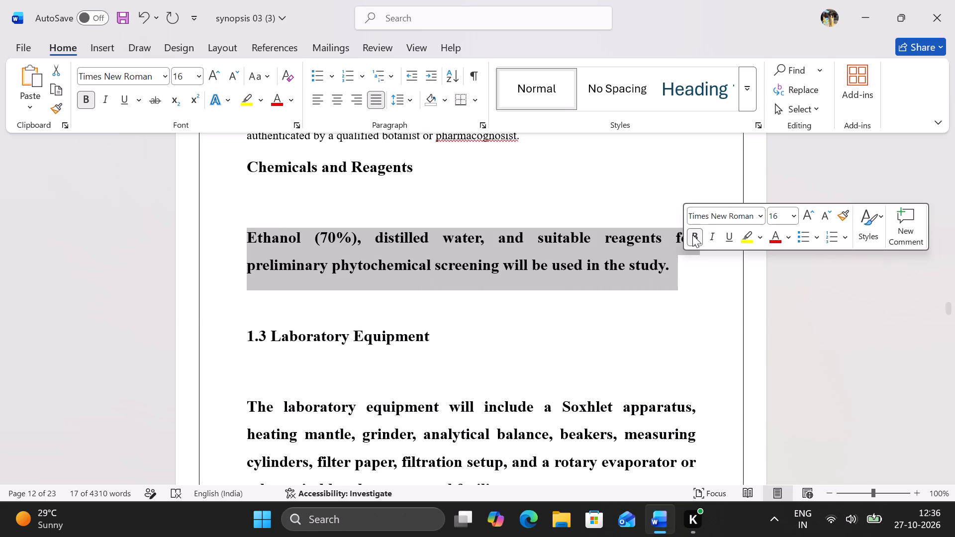
click(692, 235)
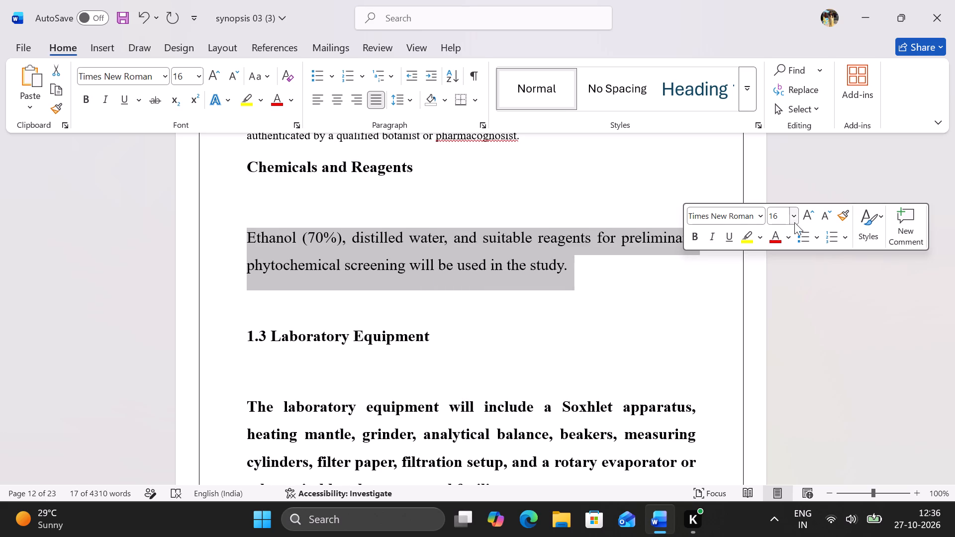
click(818, 216)
click(818, 216)
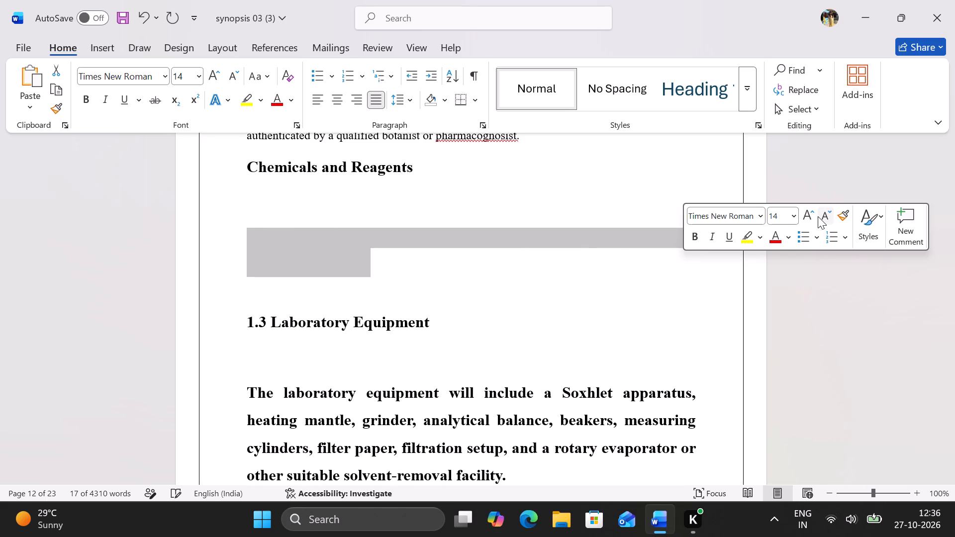
click(655, 304)
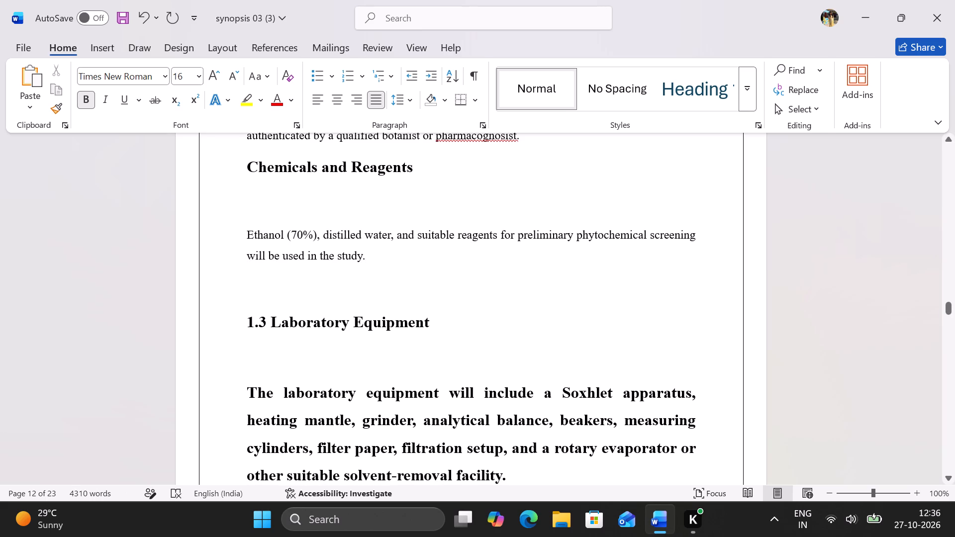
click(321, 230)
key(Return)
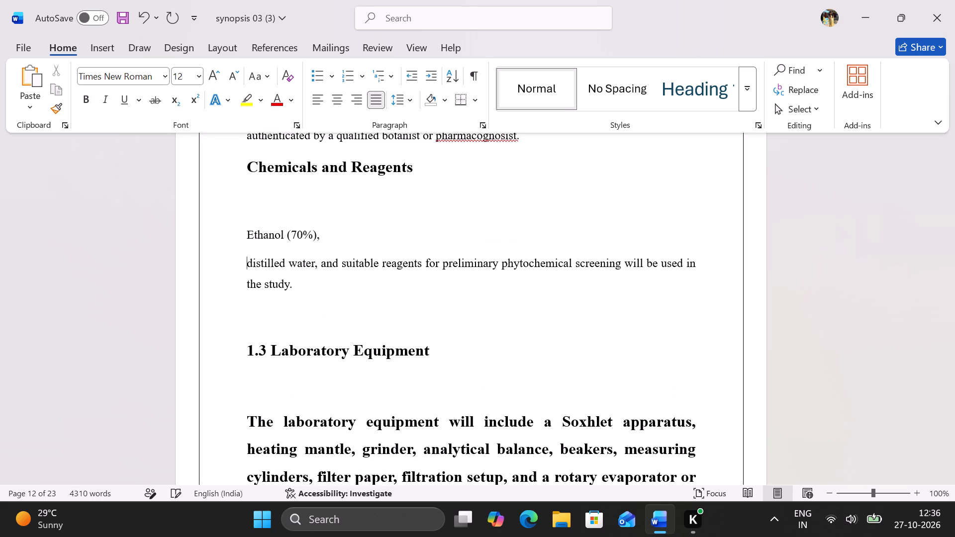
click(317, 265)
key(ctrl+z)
Remove the number from the "1.3 Laboratory Equipment" heading and the blank line above it.
scroll(223, 268, down, 1)
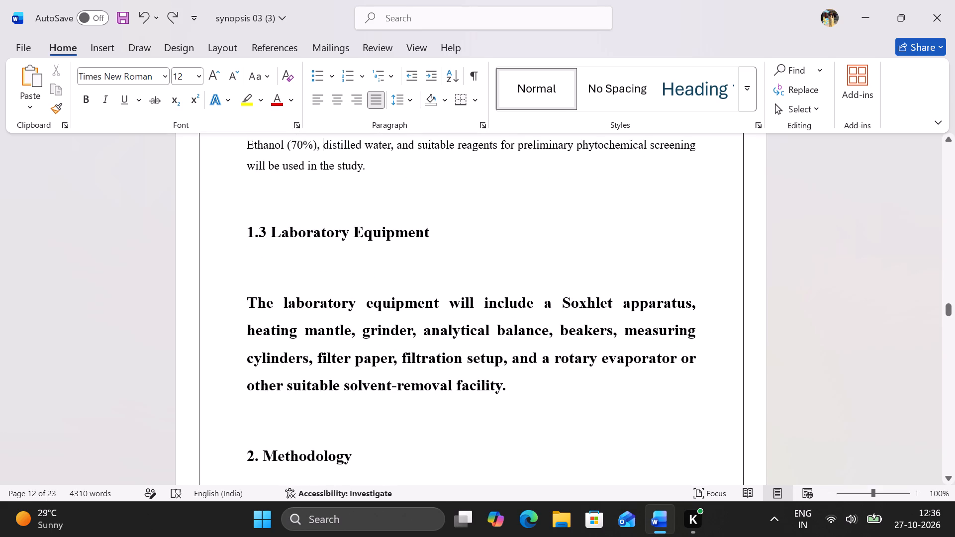
drag(237, 236, 425, 233)
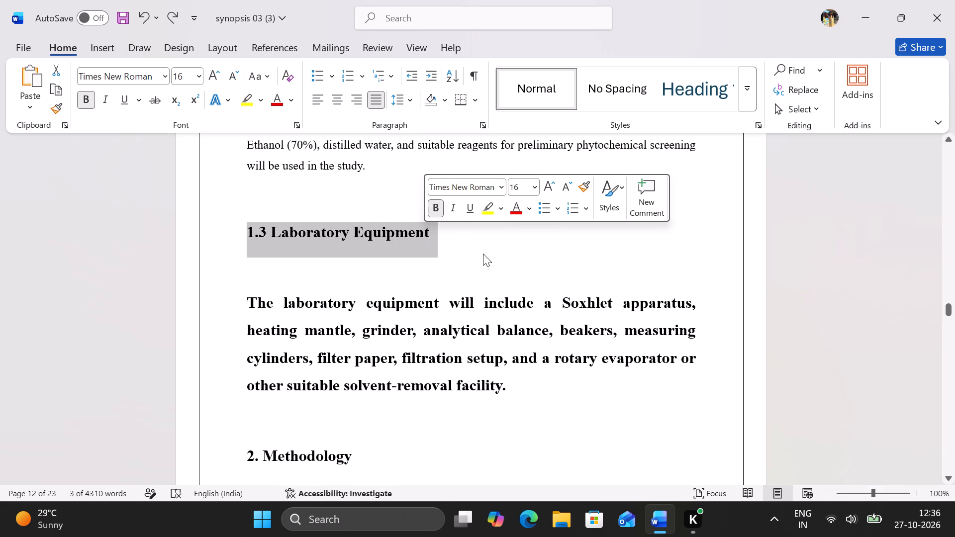
click(483, 254)
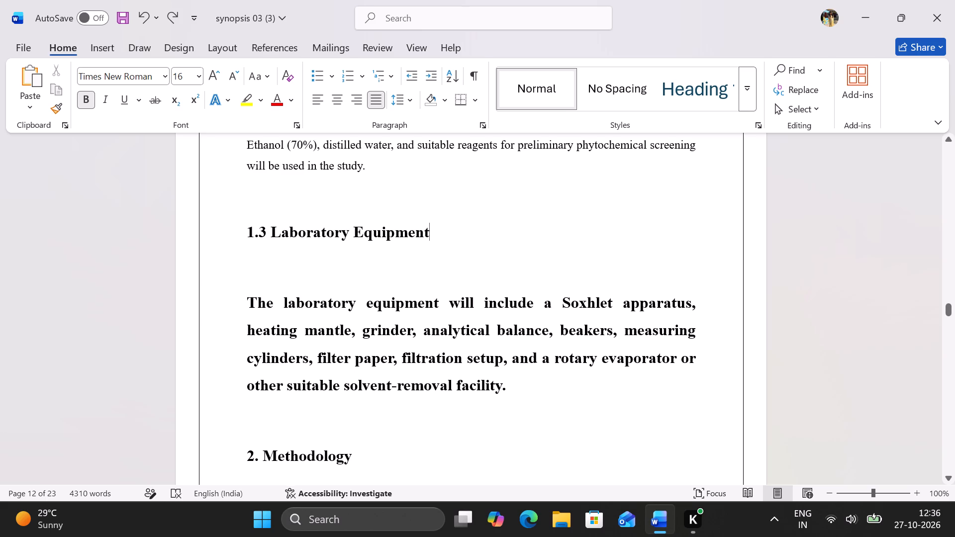
click(270, 233)
key(BackSpace)
key(BackSpace)
key(BackSpace)
key(BackSpace)
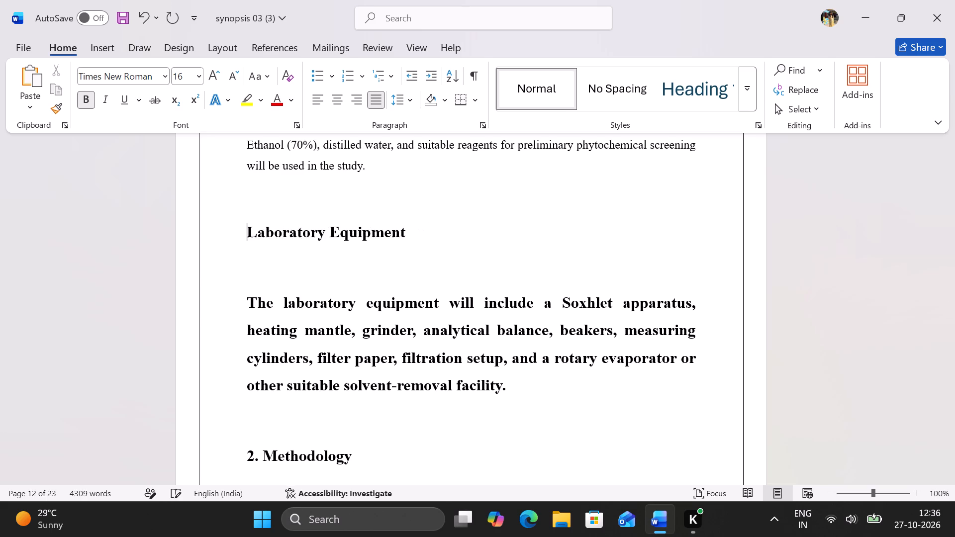
key(BackSpace)
Format the paragraph under Laboratory Equipment as non-bold 12 pt text.
scroll(270, 233, down, 1)
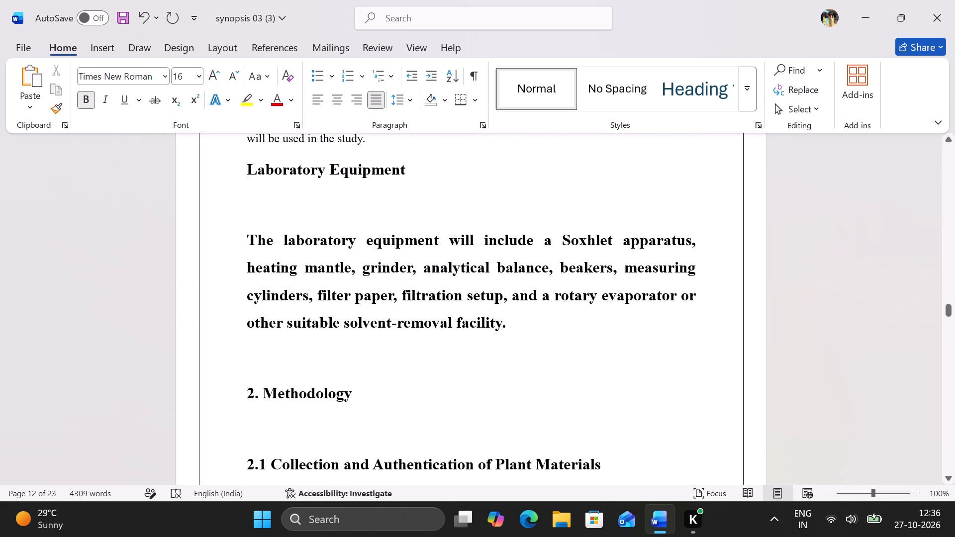
drag(249, 240, 506, 327)
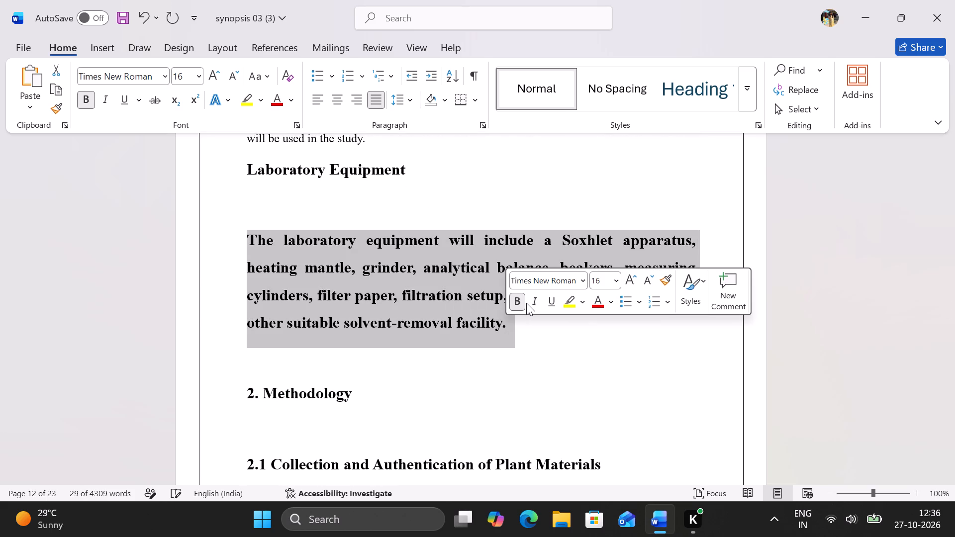
click(525, 301)
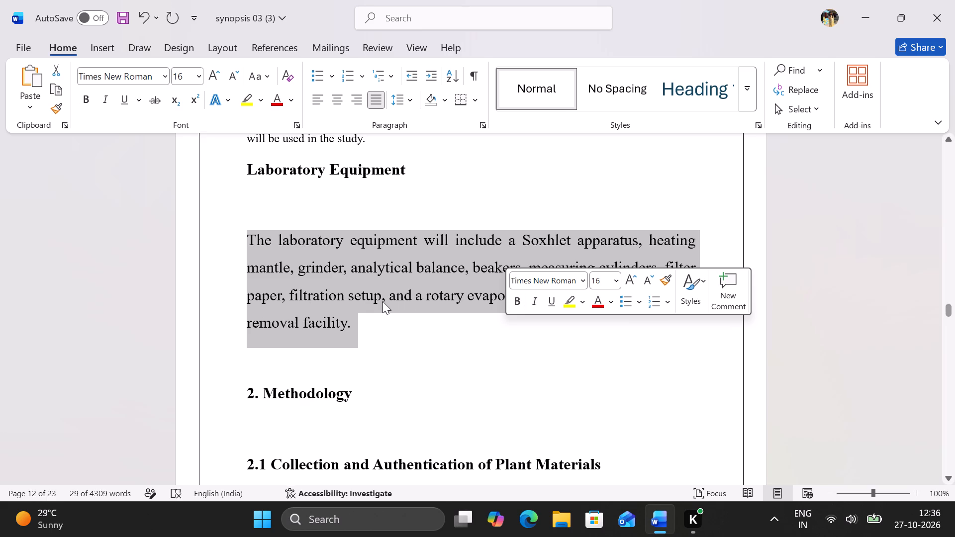
double_click(653, 281)
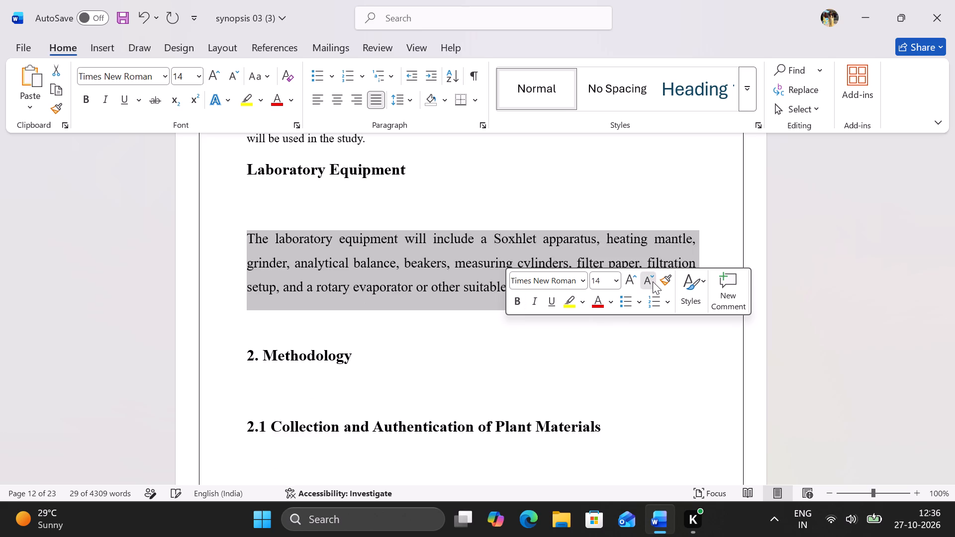
click(387, 331)
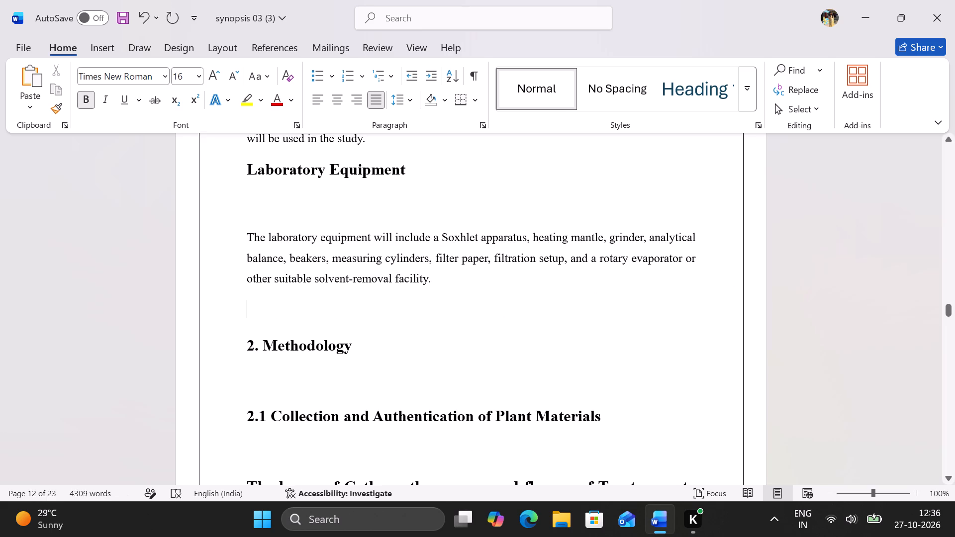
Remove the blank line between the Laboratory Equipment heading and its paragraph.
click(248, 237)
key(BackSpace)
Remove the number from the "2. Methodology" heading and the blank line above it.
scroll(248, 237, down, 1)
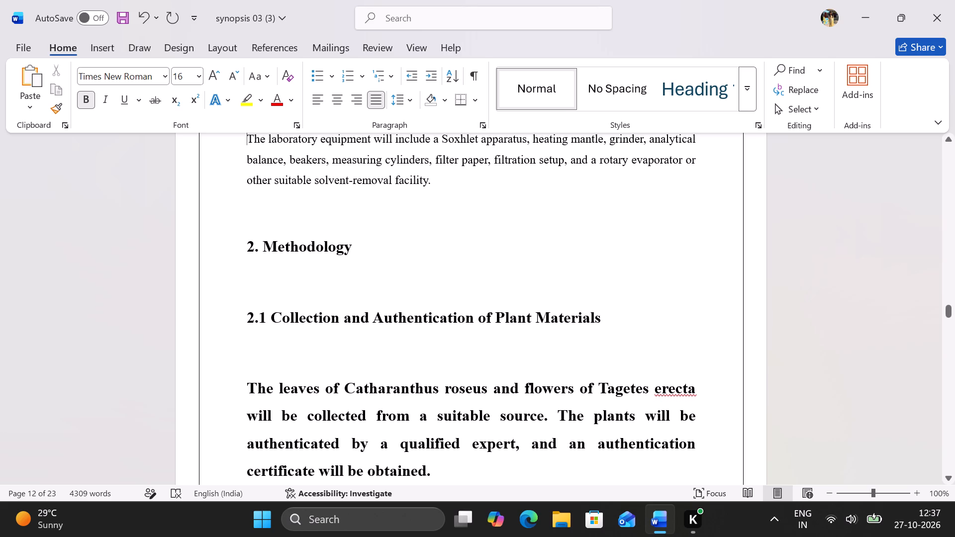
drag(249, 249, 376, 258)
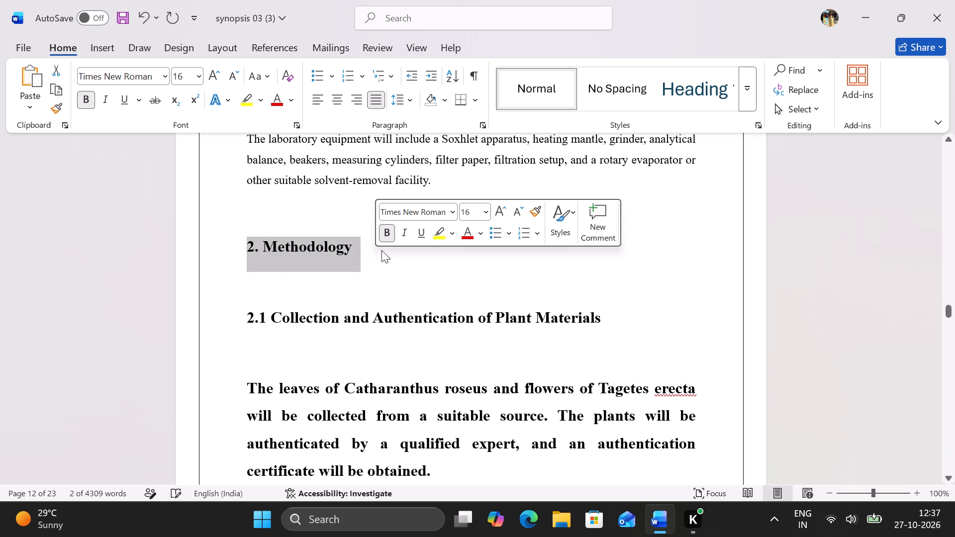
click(388, 280)
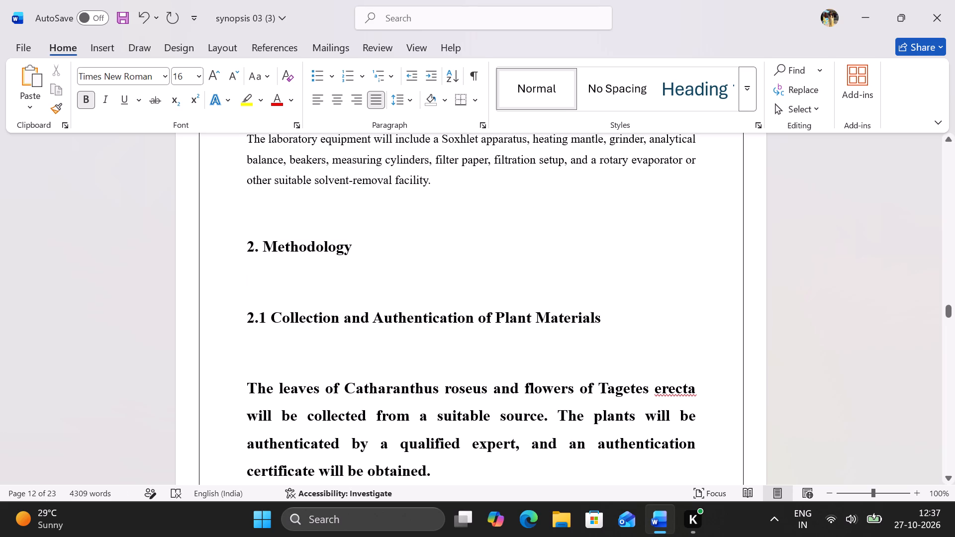
click(257, 249)
key(BackSpace)
key(BackSpace)
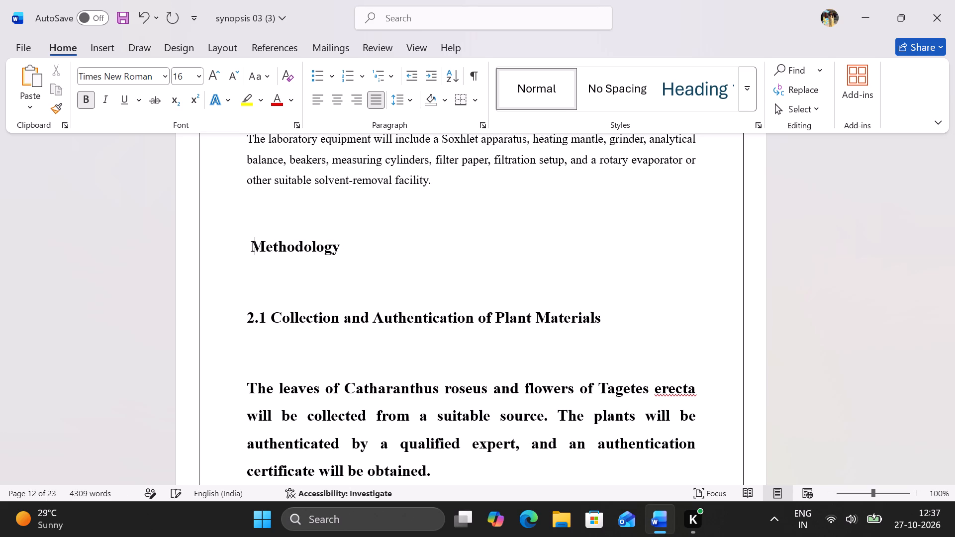
key(BackSpace)
Remove the number from the "2.1 Collection and Authentication of Plant Materials" heading and the blank line above it.
scroll(257, 249, down, 1)
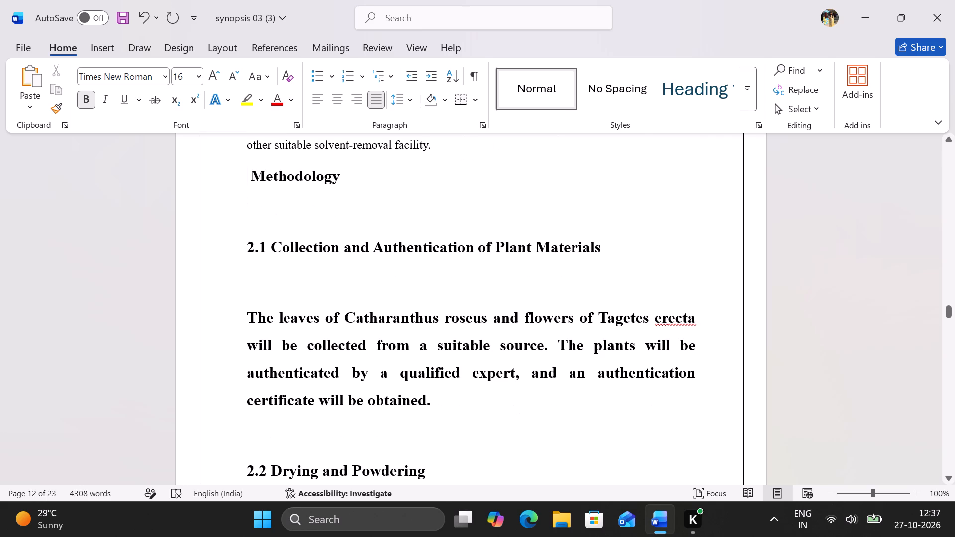
click(269, 256)
key(BackSpace)
key(BackSpace)
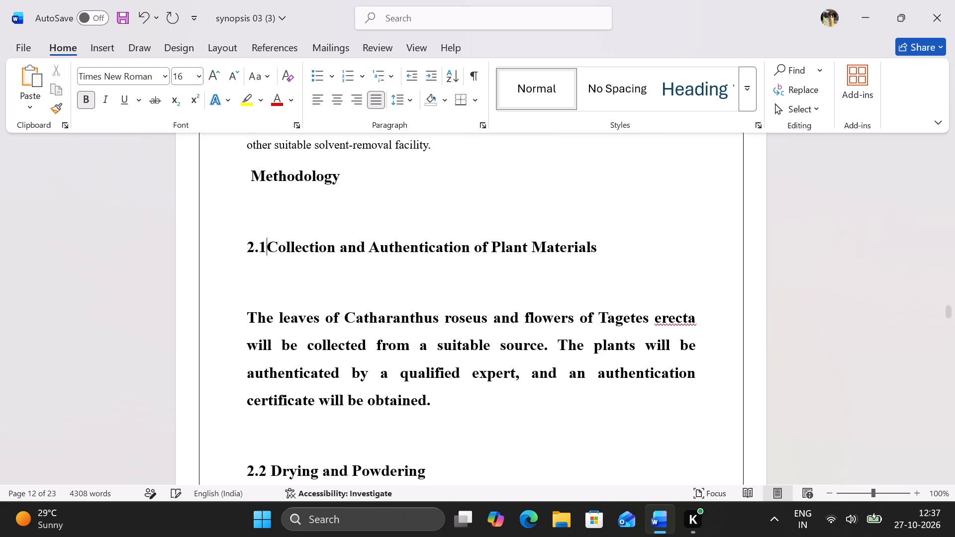
key(BackSpace)
key(BackSpace)
key(BackSpace)
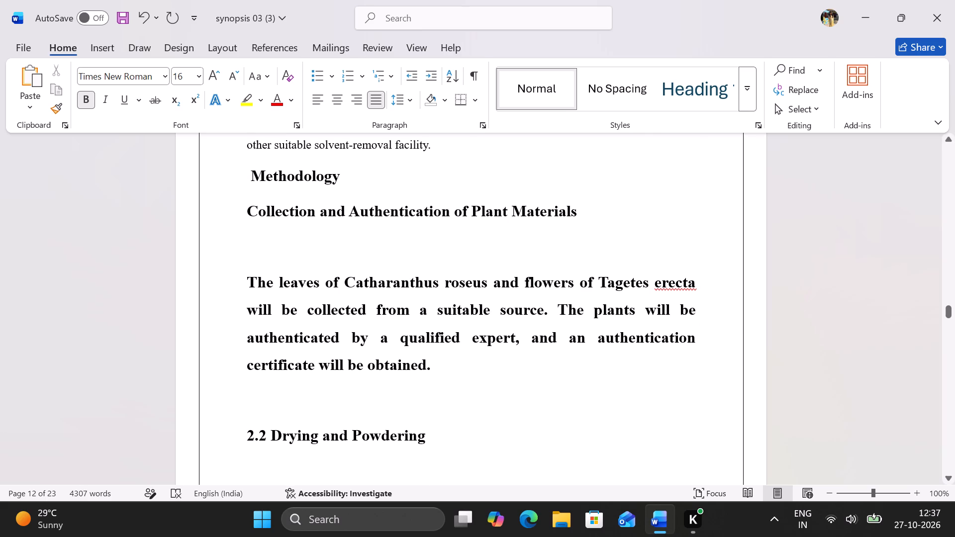
Format the paragraph under Collection and Authentication of Plant Materials as non-bold 12 pt text.
drag(251, 285, 422, 362)
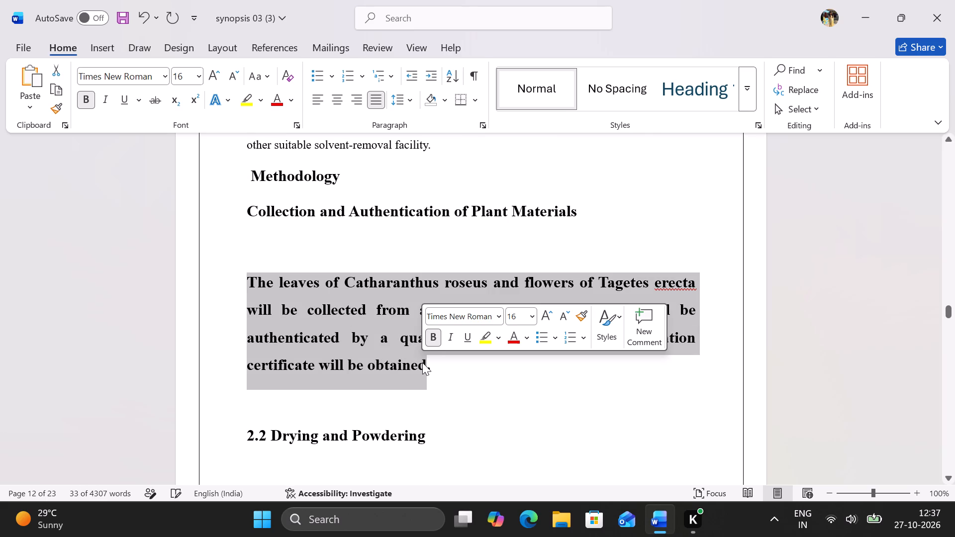
click(428, 332)
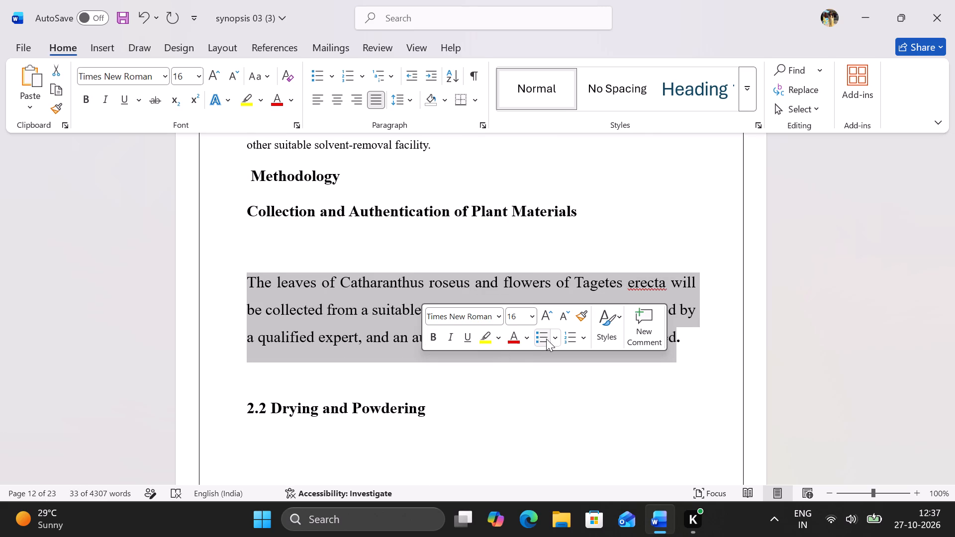
double_click(568, 315)
click(568, 315)
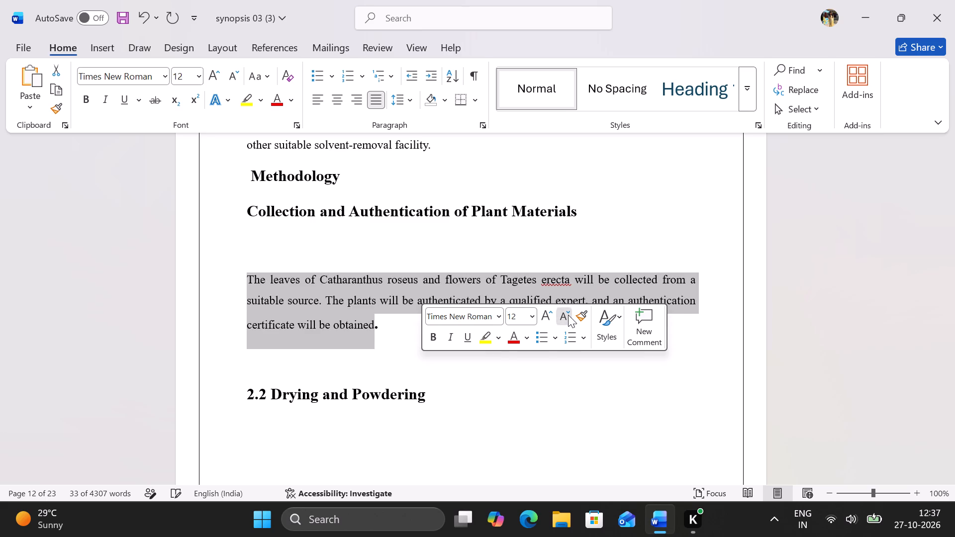
click(541, 308)
click(493, 393)
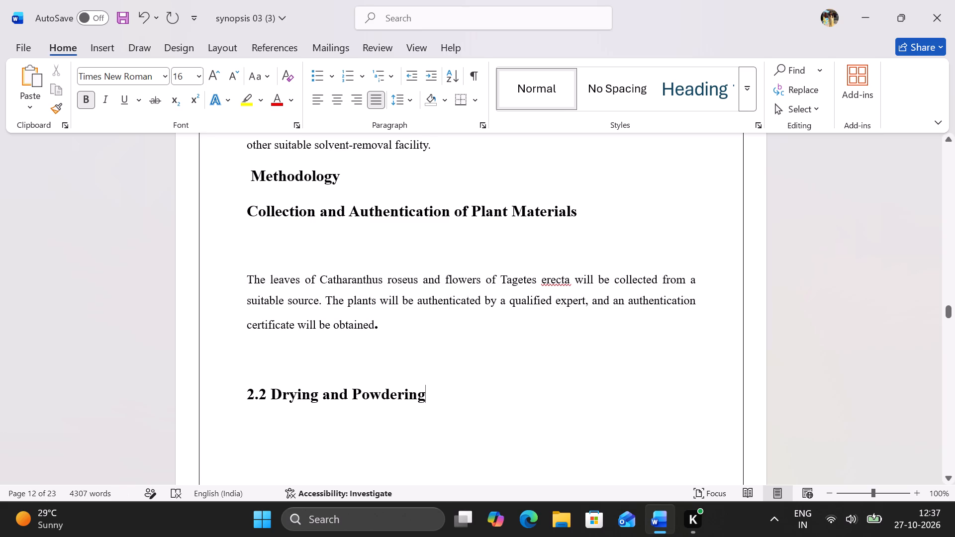
Remove the blank line between the Collection and Authentication of Plant Materials heading and its paragraph.
click(244, 278)
key(BackSpace)
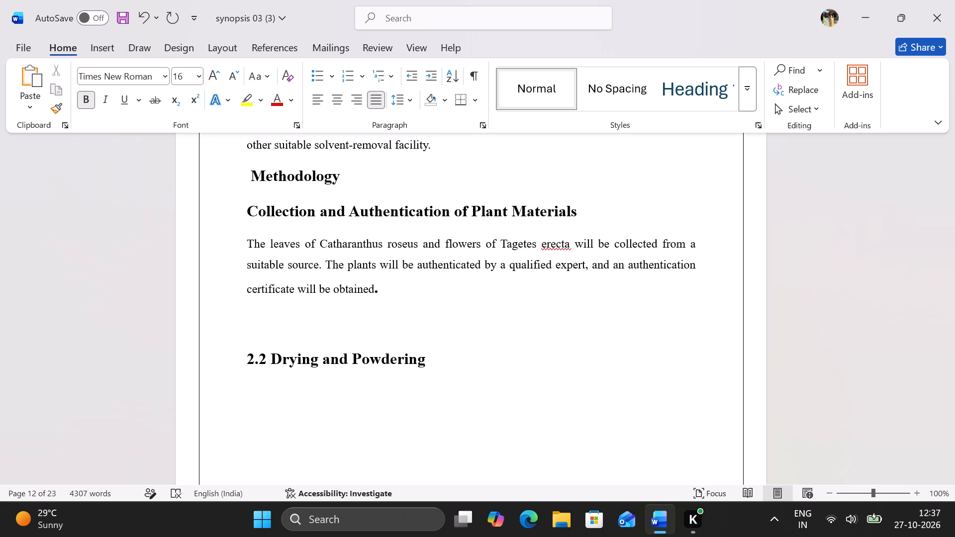
Remove the number from the "2.2 Drying and Powdering" heading and the blank line above it, keeping the heading on its own line.
scroll(244, 278, down, 2)
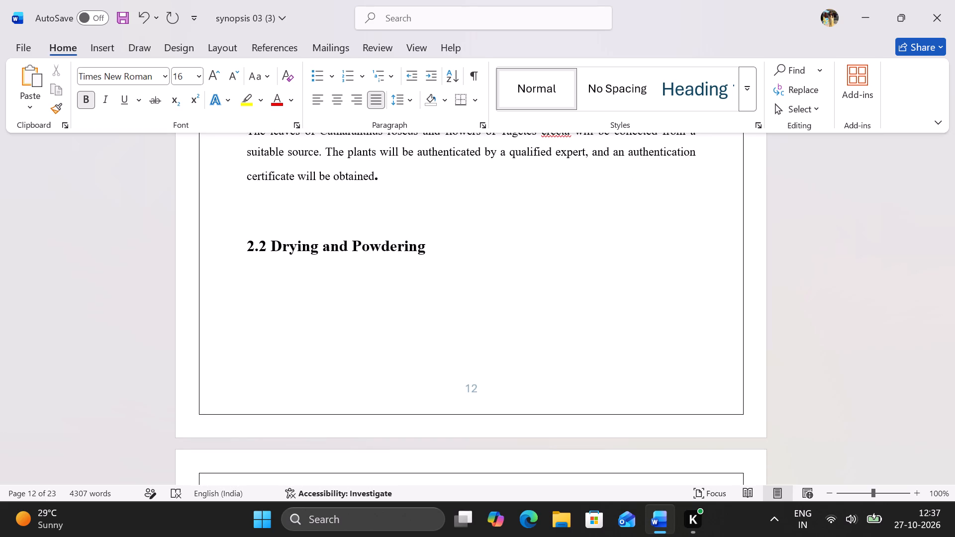
click(269, 246)
key(BackSpace)
key(BackSpace)
key(BackSpace)
key(BackSpace)
key(BackSpace)
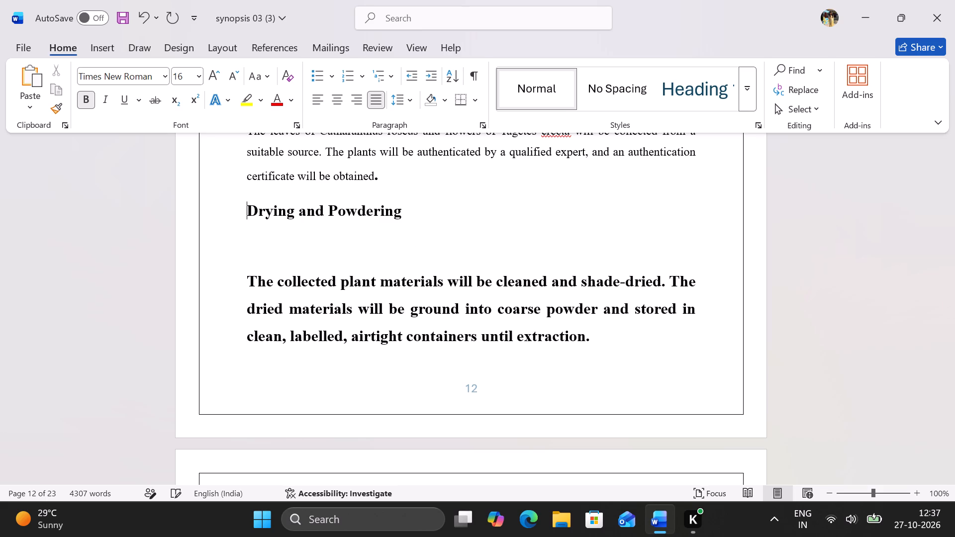
key(BackSpace)
key(Return)
Format the paragraph under Drying and Powdering as non-bold 12 pt text.
drag(222, 271, 541, 369)
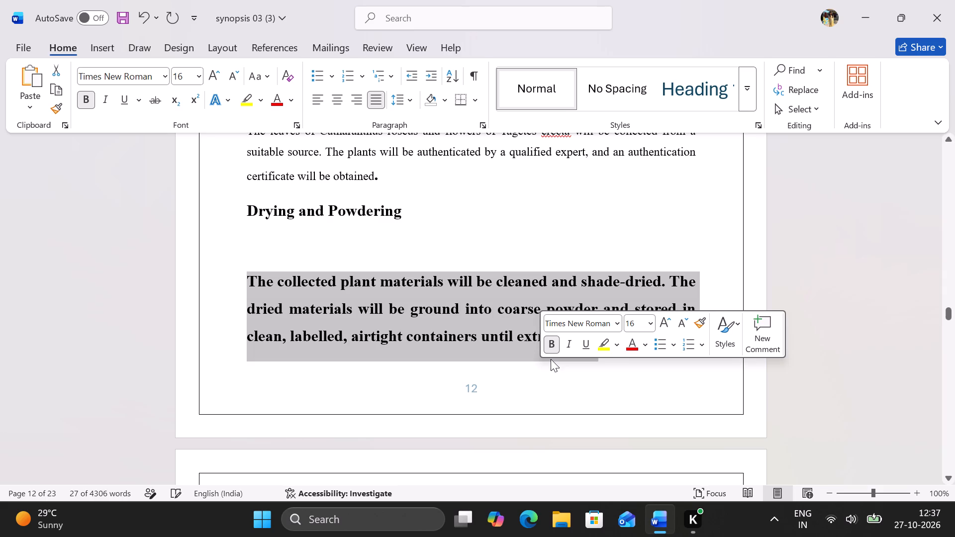
click(551, 357)
click(552, 352)
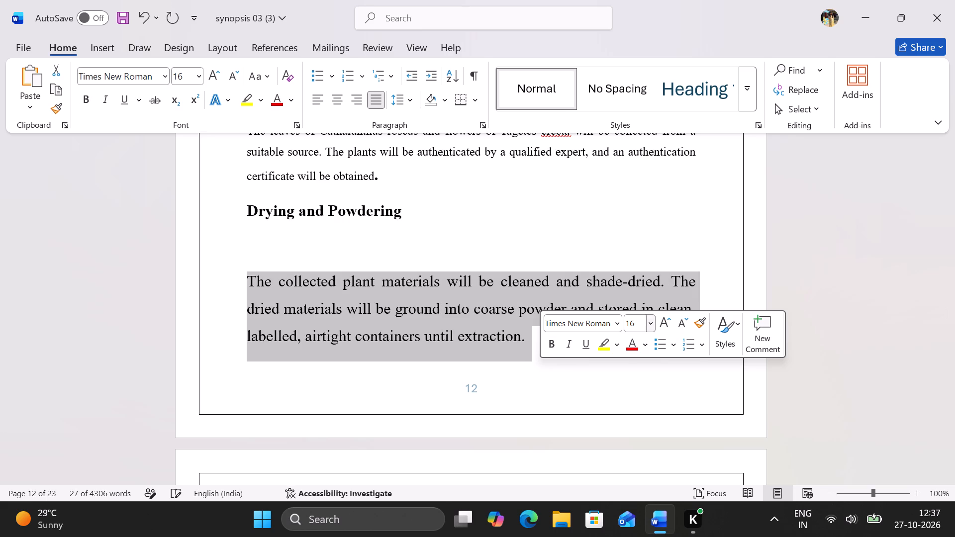
double_click(683, 326)
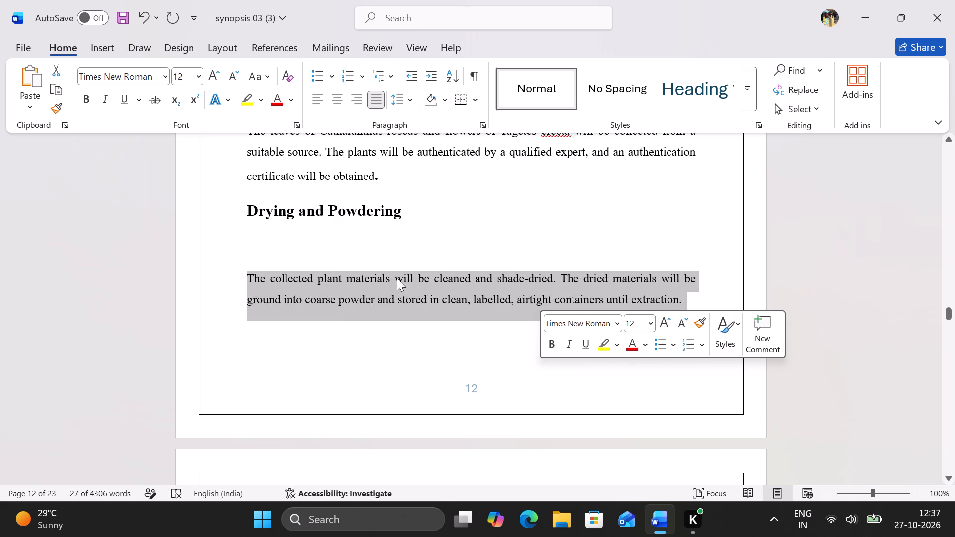
click(282, 347)
Remove the blank line between the Drying and Powdering heading and its paragraph.
click(244, 274)
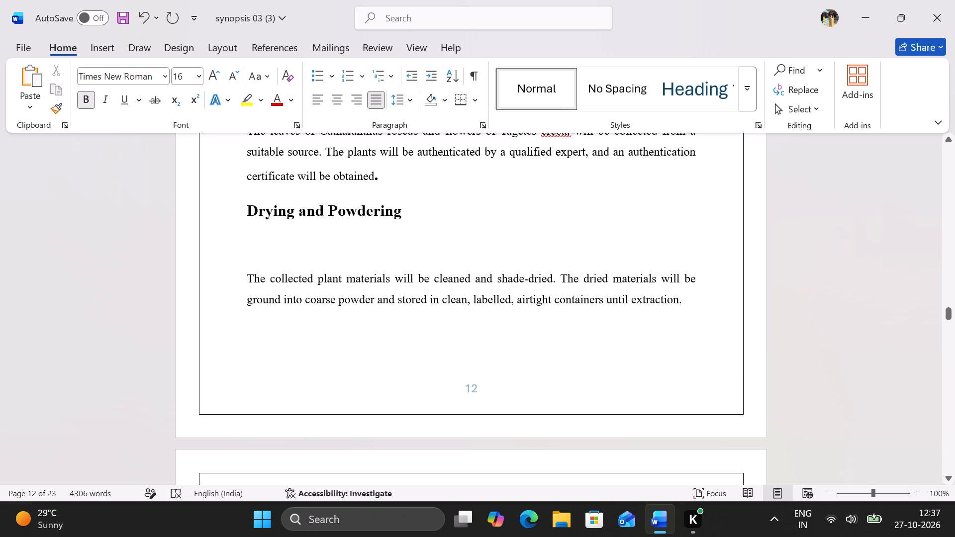
key(BackSpace)
Remove the number from the "2.3 Preparation of Plant Extracts" heading and the blank line above it.
scroll(244, 274, down, 1)
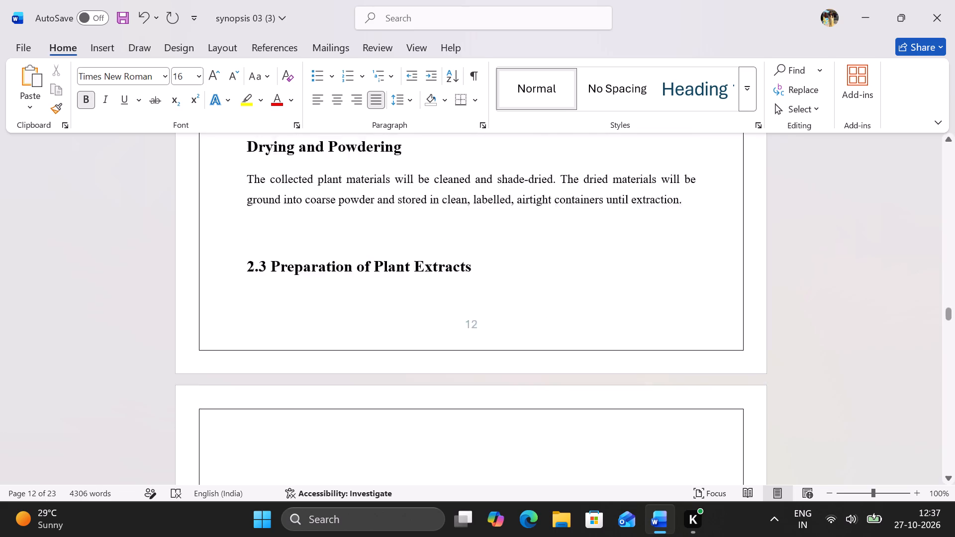
scroll(244, 274, down, 1)
click(269, 200)
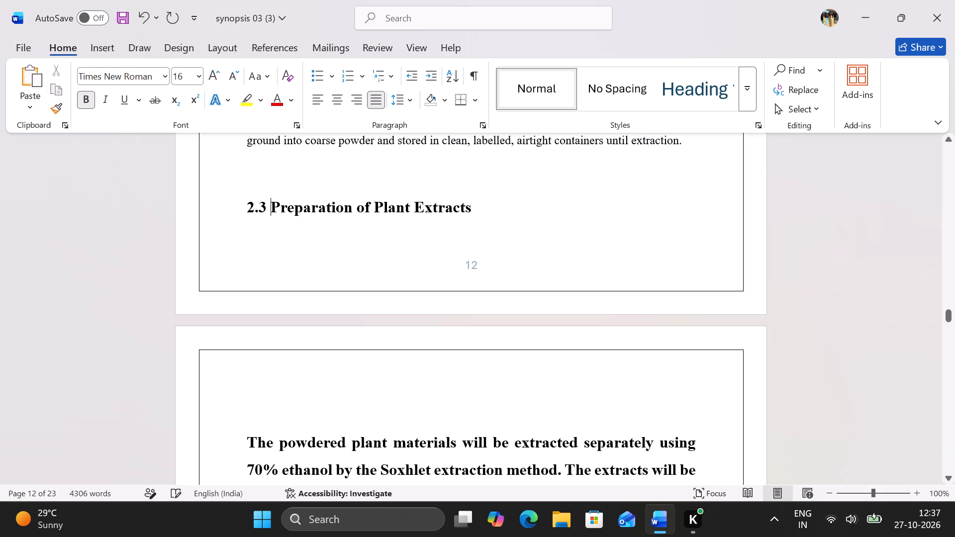
key(BackSpace)
key(BackSpace)
key(BackSpace)
key(BackSpace)
key(BackSpace)
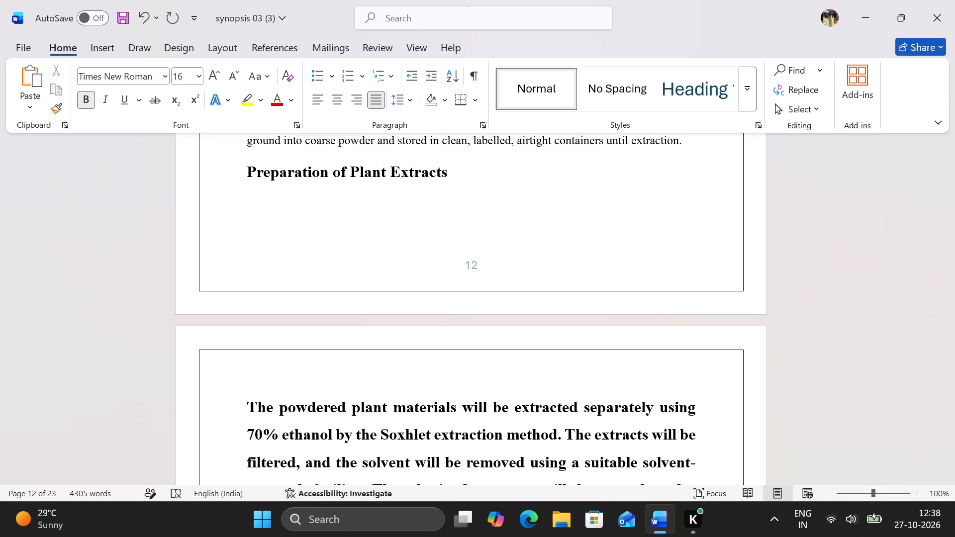
Remove the blank line between the Chemicals and Reagents heading and its paragraph, keeping the heading on its own line.
scroll(269, 200, up, 4)
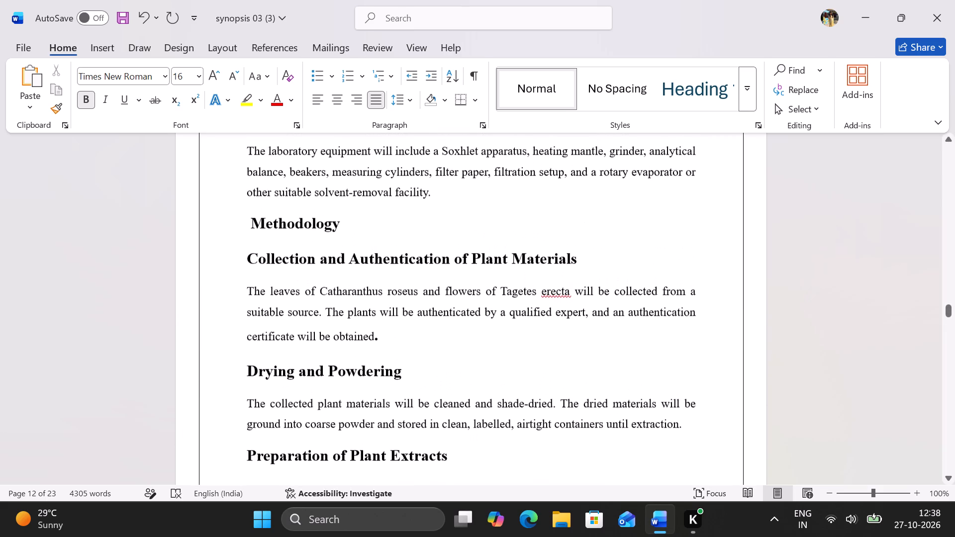
scroll(269, 200, up, 3)
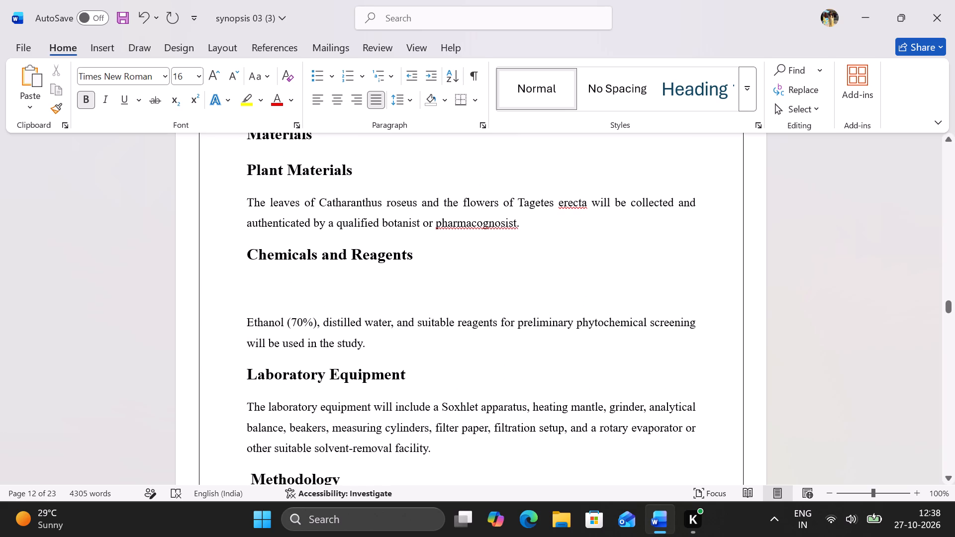
click(249, 318)
key(BackSpace)
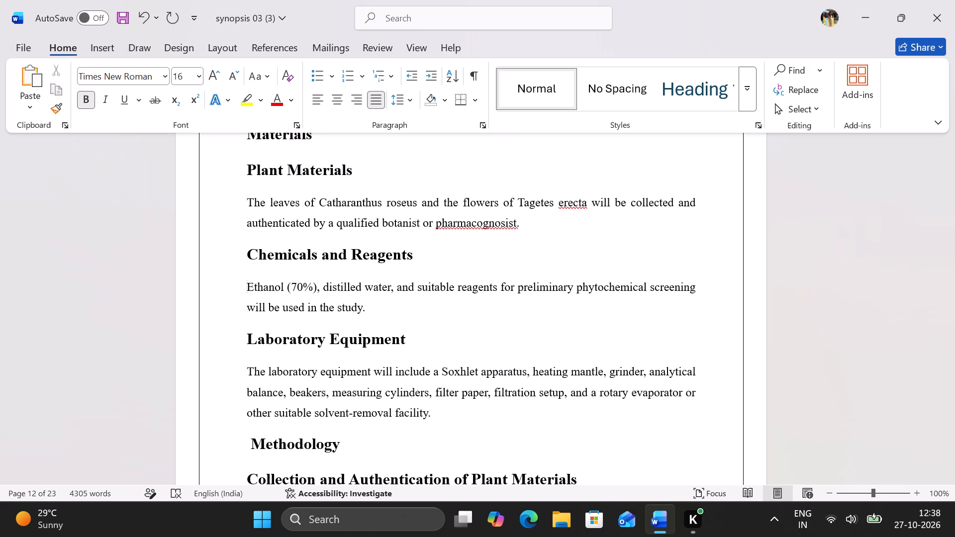
scroll(249, 318, down, 1)
key(BackSpace)
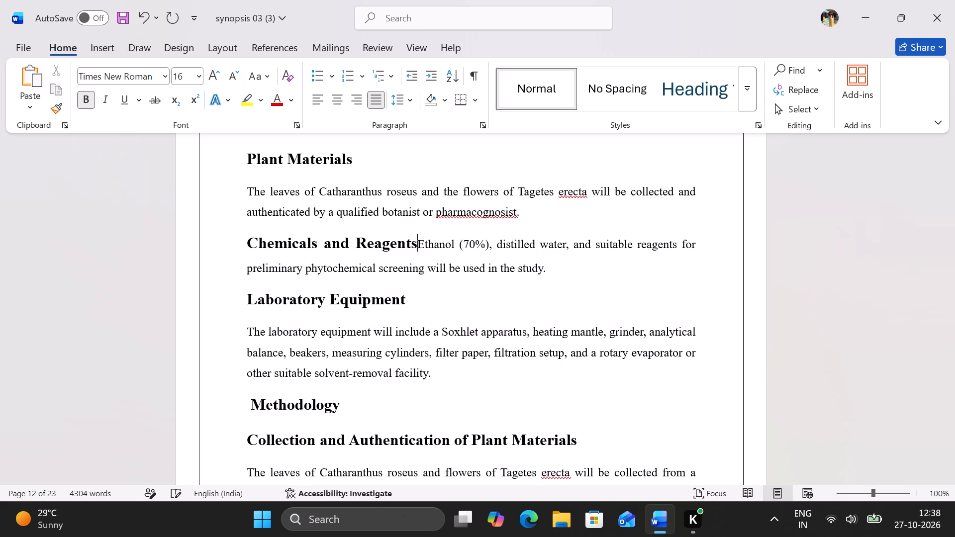
key(Return)
Format the paragraph under Preparation of Plant Extracts as non-bold 12 pt text.
scroll(249, 318, down, 2)
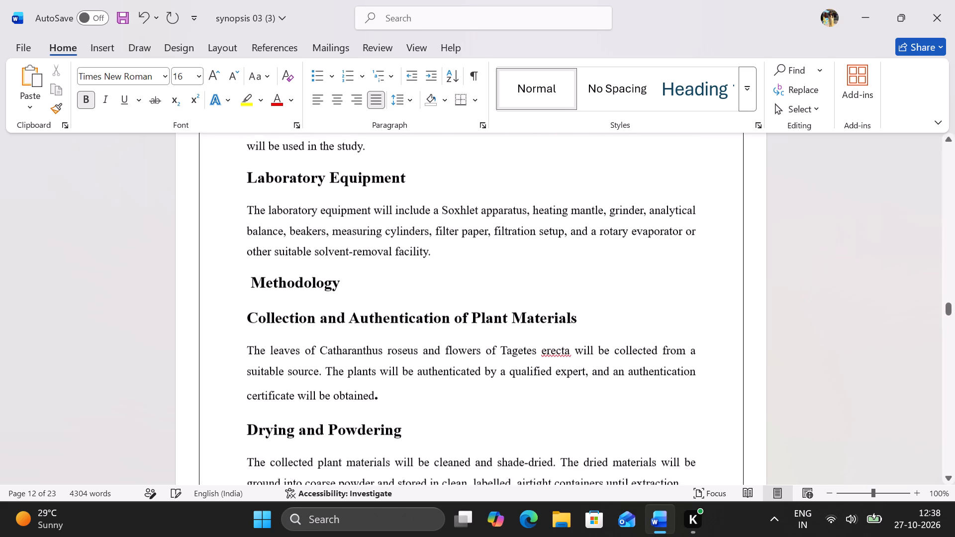
scroll(249, 318, down, 4)
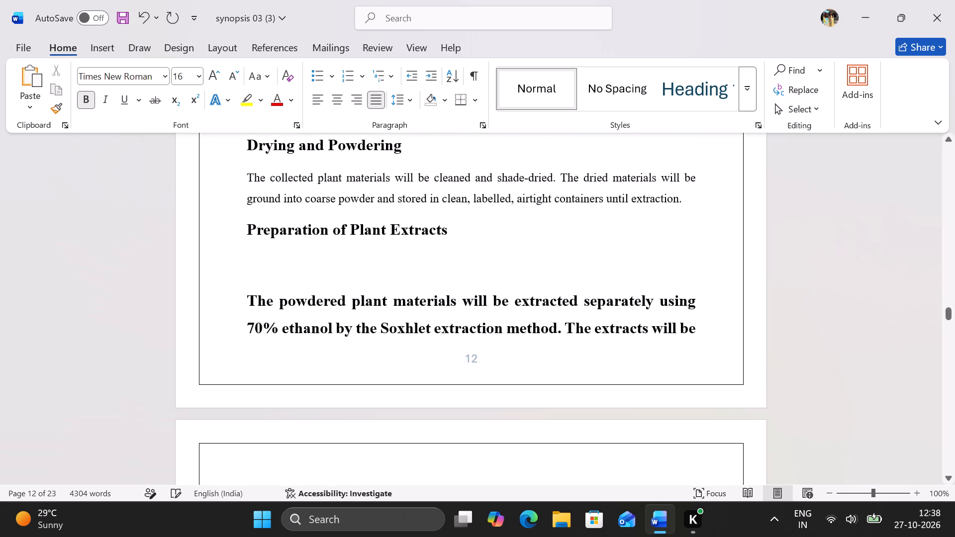
scroll(249, 318, down, 2)
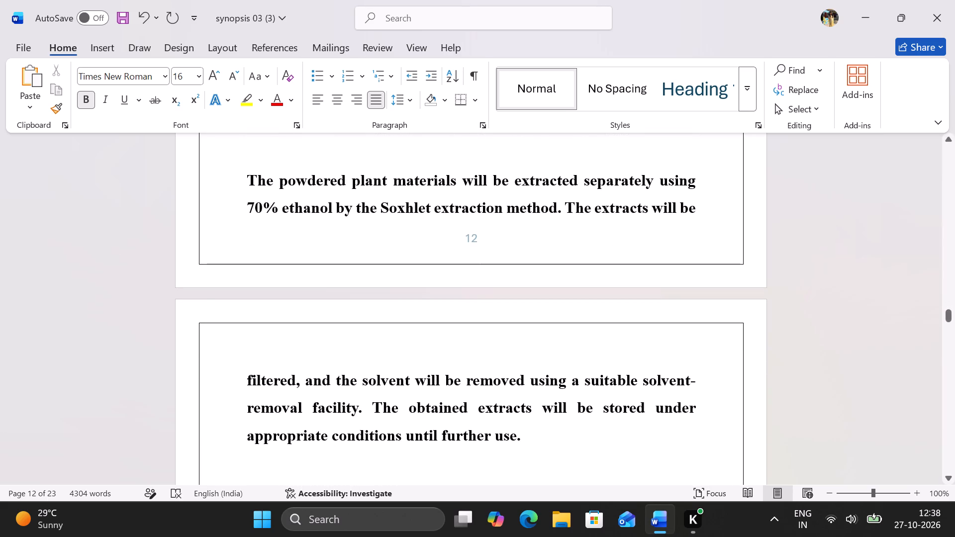
drag(245, 171, 526, 452)
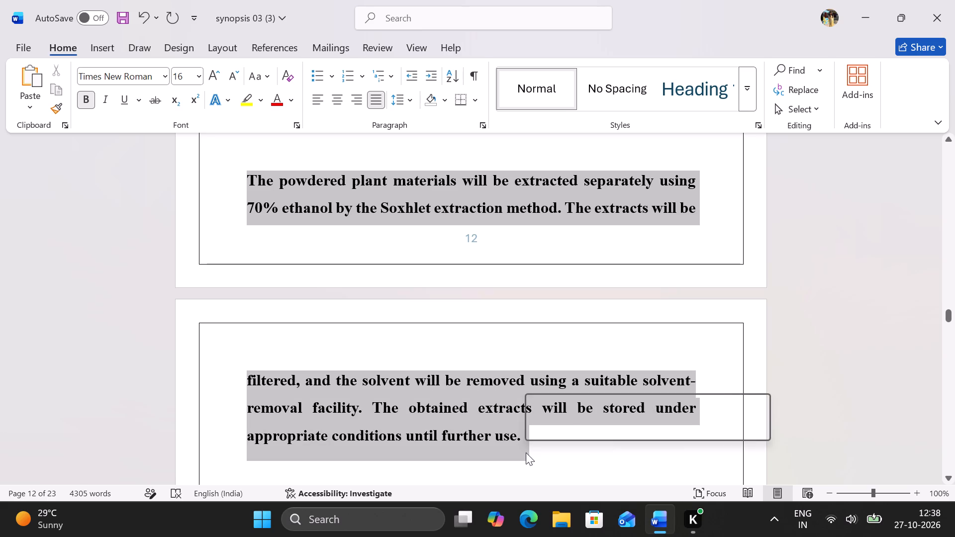
click(659, 413)
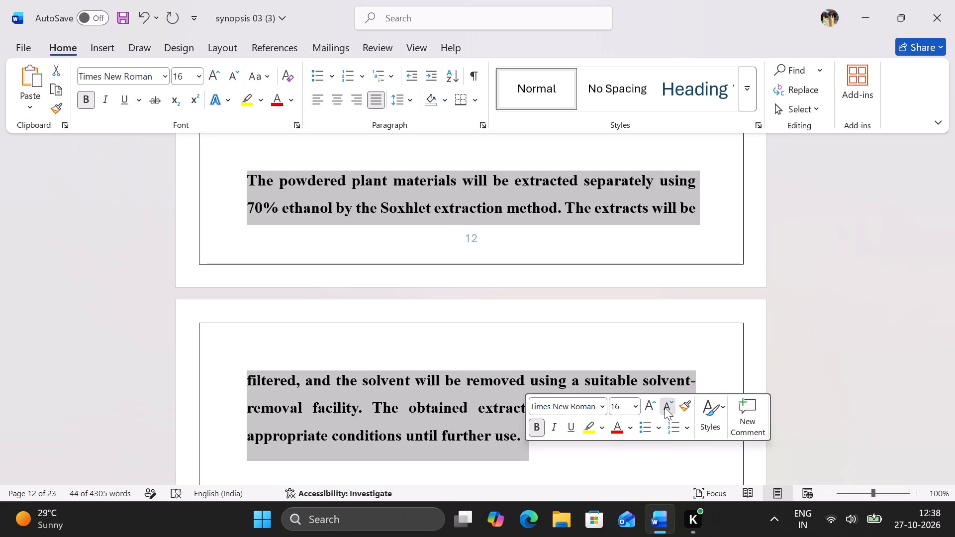
click(665, 407)
click(665, 407)
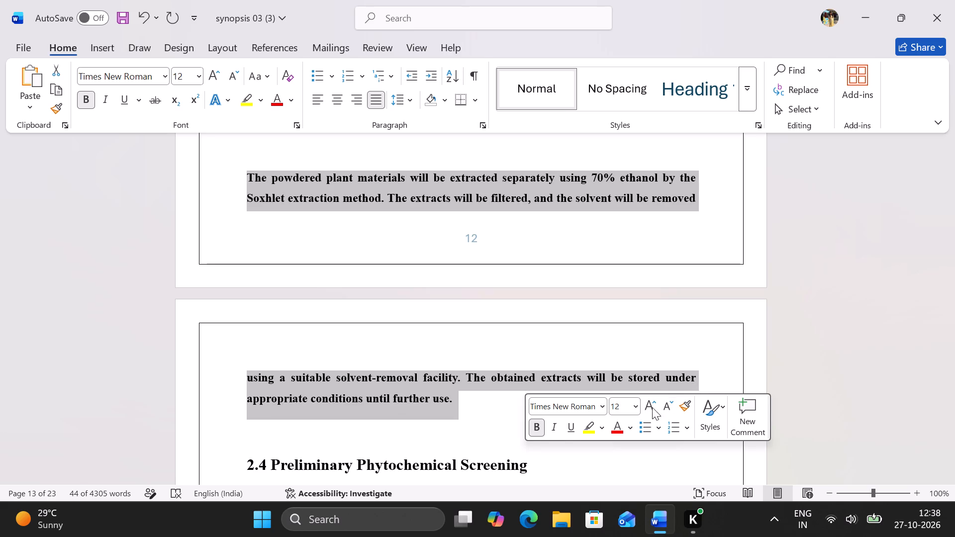
click(532, 428)
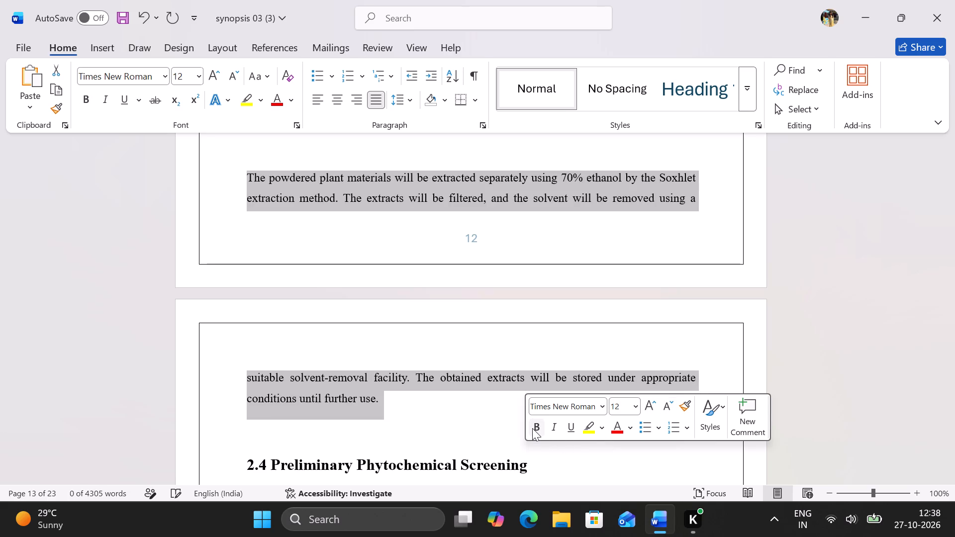
click(479, 442)
Remove the blank line between the Preparation of Plant Extracts heading and its paragraph.
scroll(479, 442, up, 1)
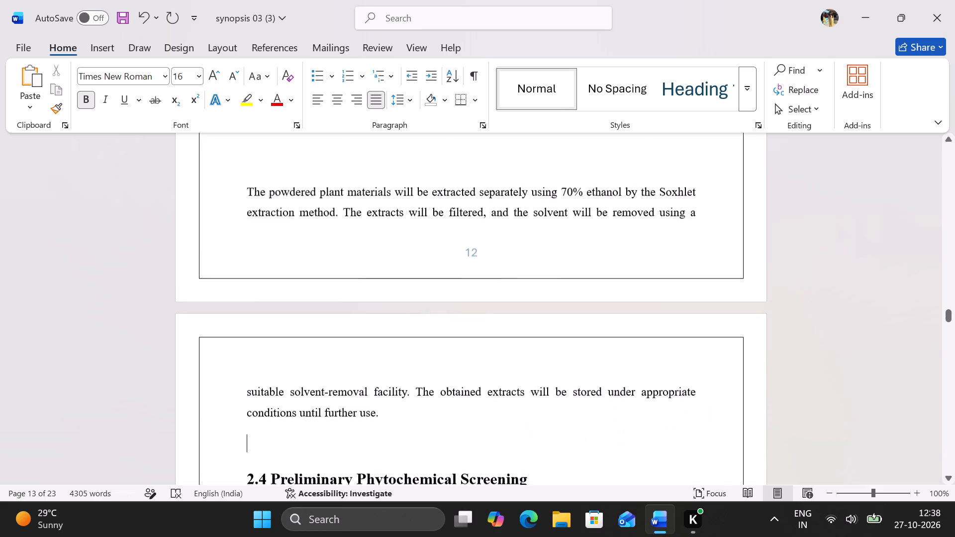
scroll(479, 442, up, 1)
click(238, 290)
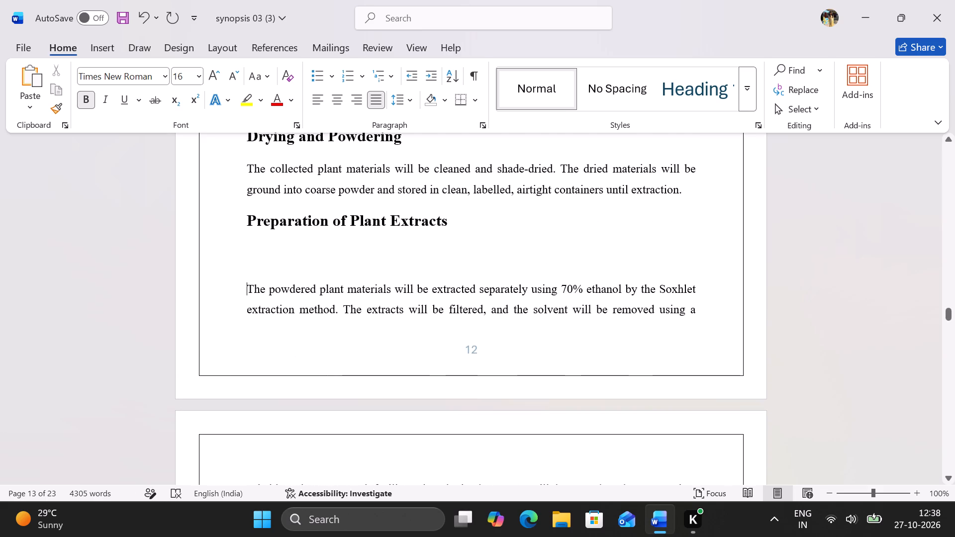
key(BackSpace)
Remove the number from the "2.4 Preliminary Phytochemical Screening" heading and the blank line above it, keeping the heading on its own line.
scroll(238, 290, down, 2)
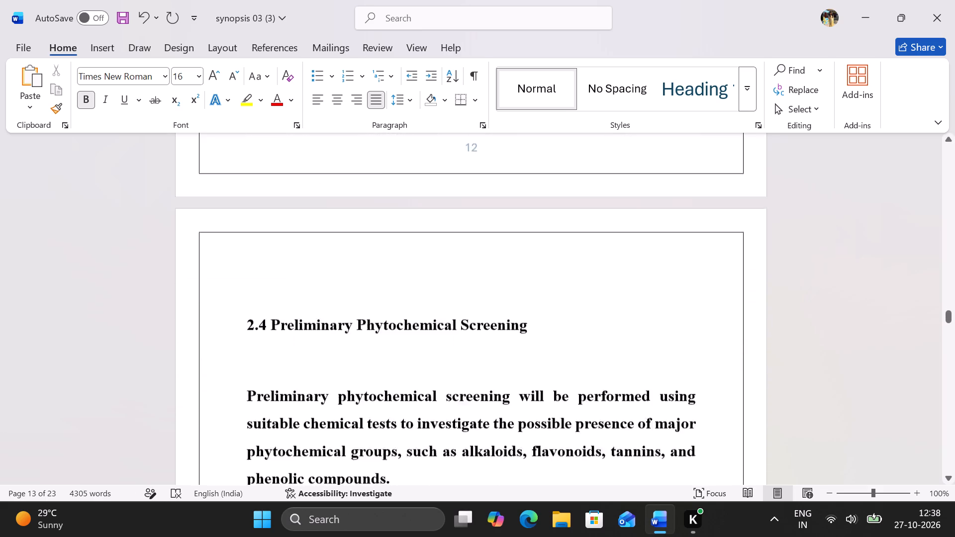
scroll(238, 290, down, 1)
click(274, 219)
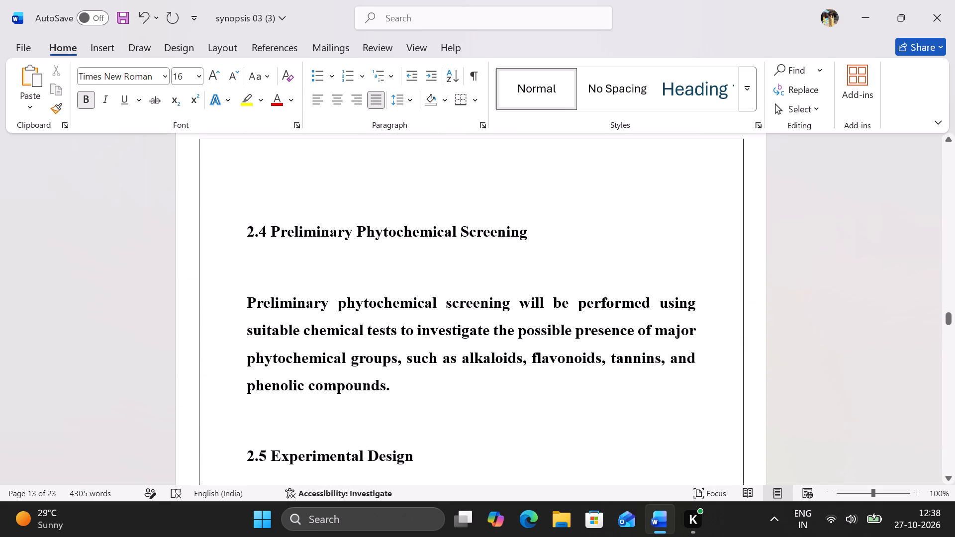
click(272, 226)
key(BackSpace)
key(BackSpace)
key(BackSpace)
key(BackSpace)
key(BackSpace)
key(BackSpace)
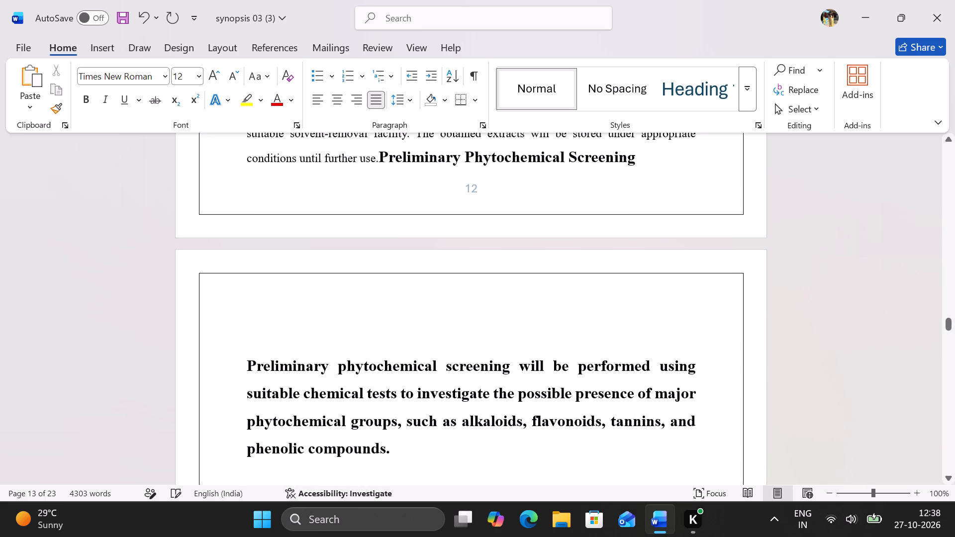
key(Return)
Format the paragraph under Preliminary Phytochemical Screening as non-bold 12 pt text.
scroll(272, 226, down, 3)
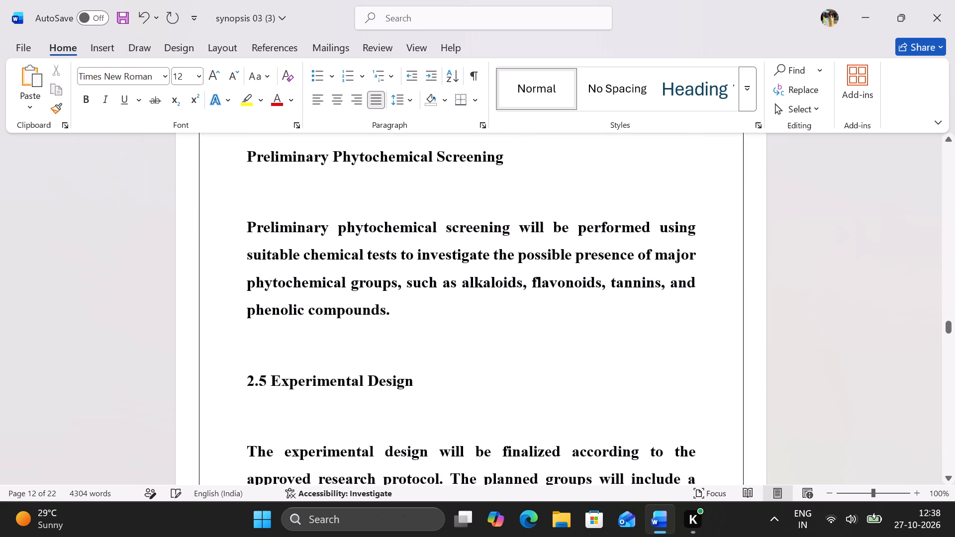
scroll(272, 226, down, 1)
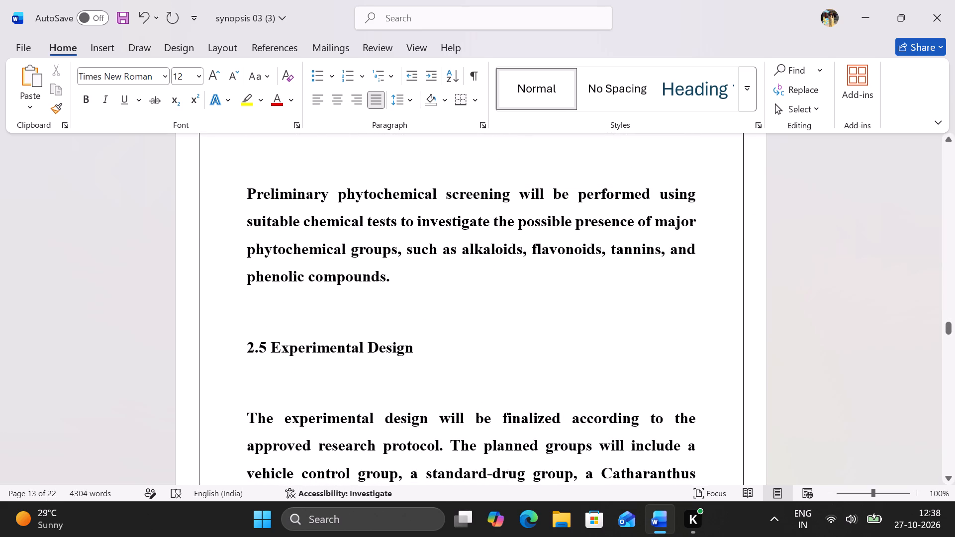
drag(238, 189, 391, 277)
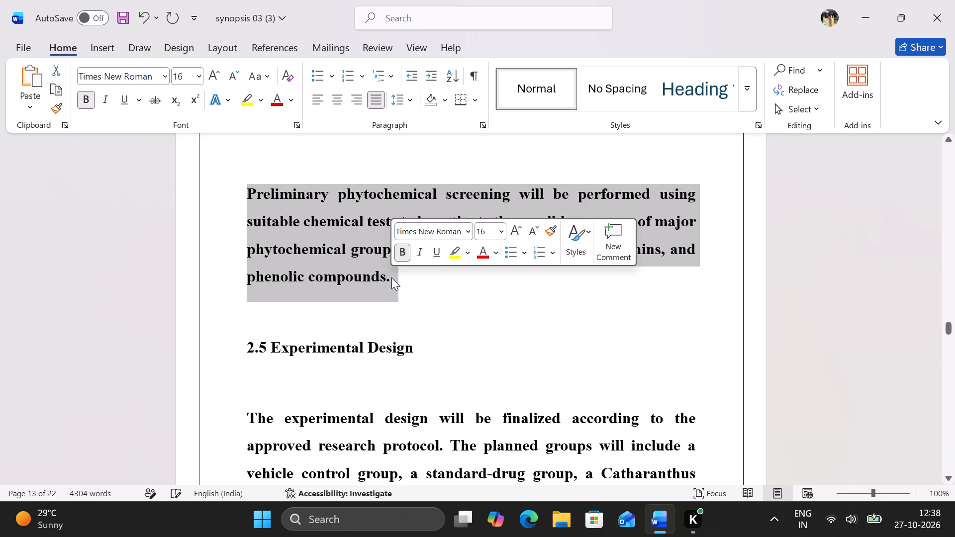
click(394, 257)
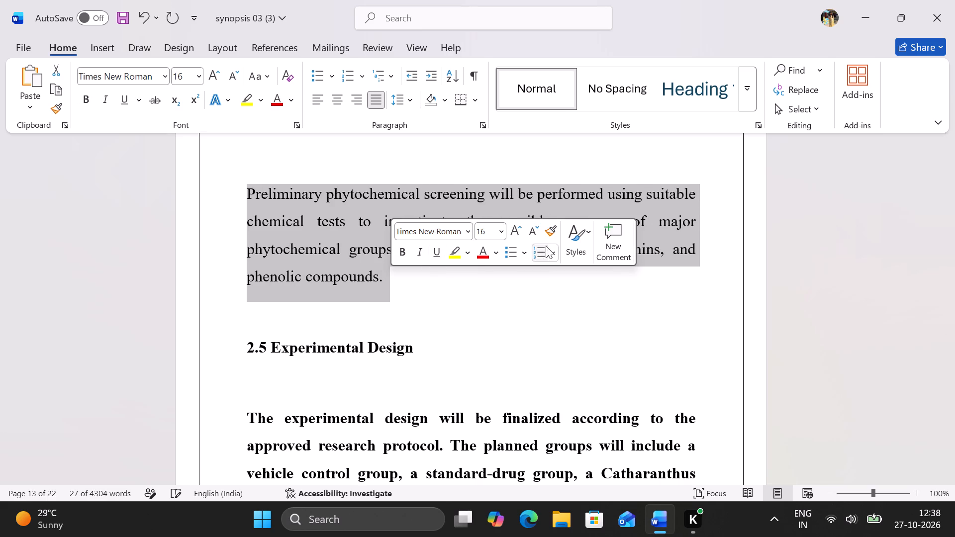
click(540, 234)
click(540, 234)
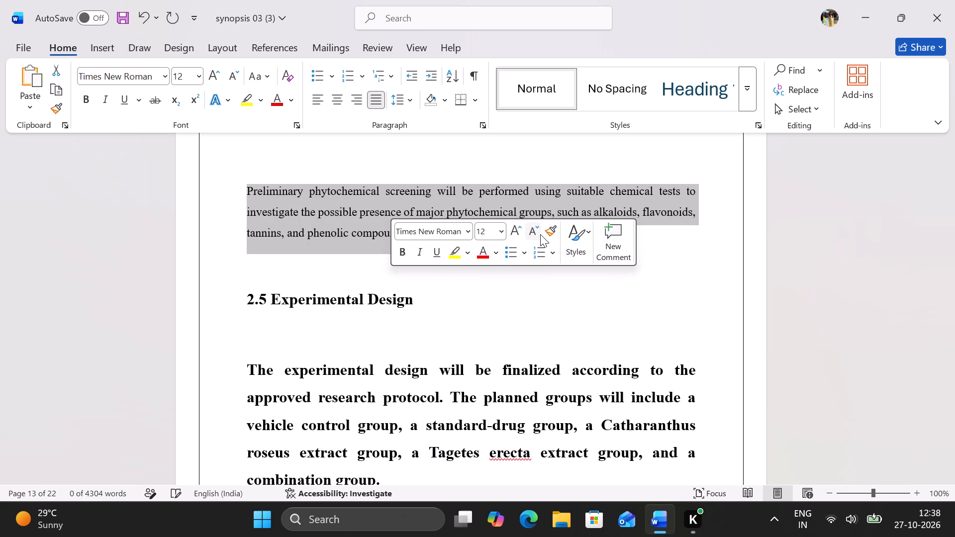
click(495, 316)
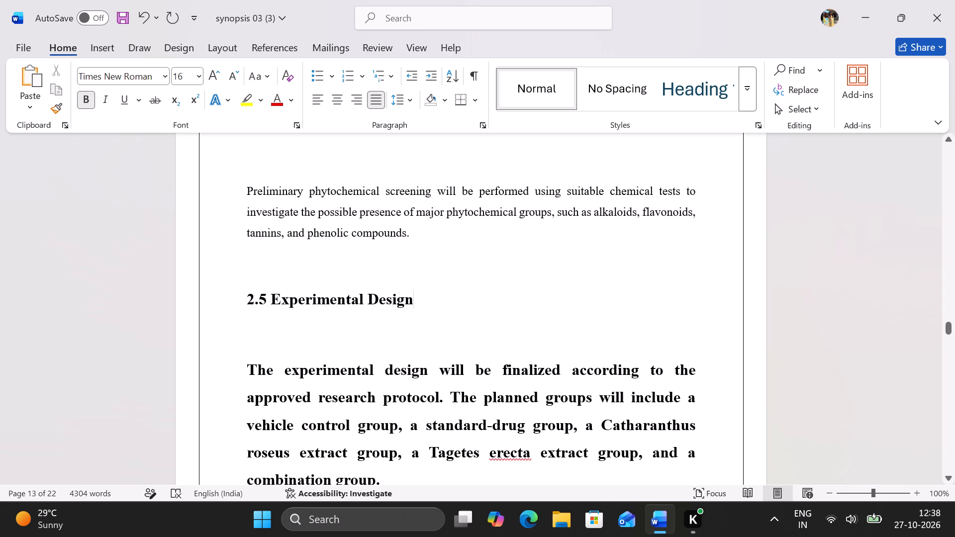
Remove the blank line between the Preliminary Phytochemical Screening heading and its paragraph.
scroll(236, 234, up, 1)
click(242, 294)
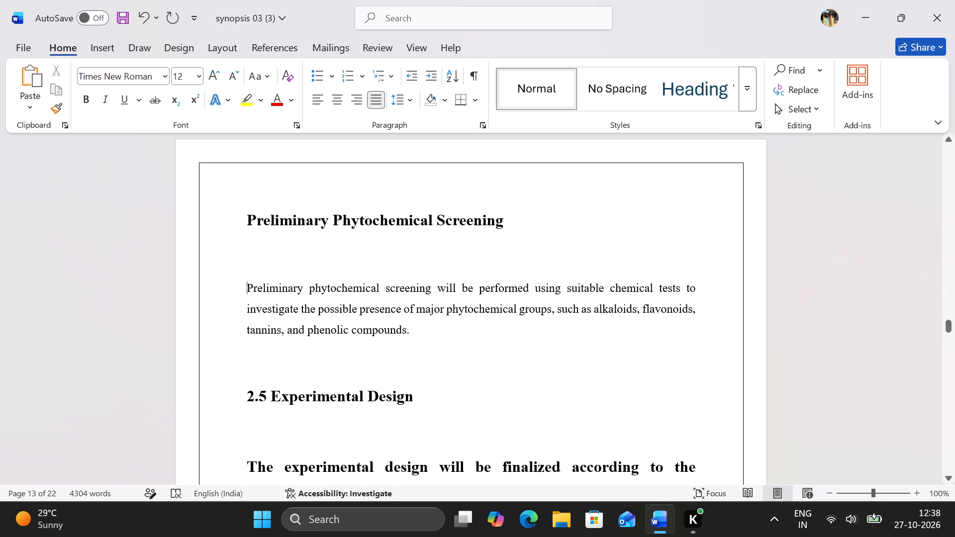
key(BackSpace)
Remove the number from the "2.5 Experimental Design" heading and the blank line above it.
scroll(242, 294, down, 2)
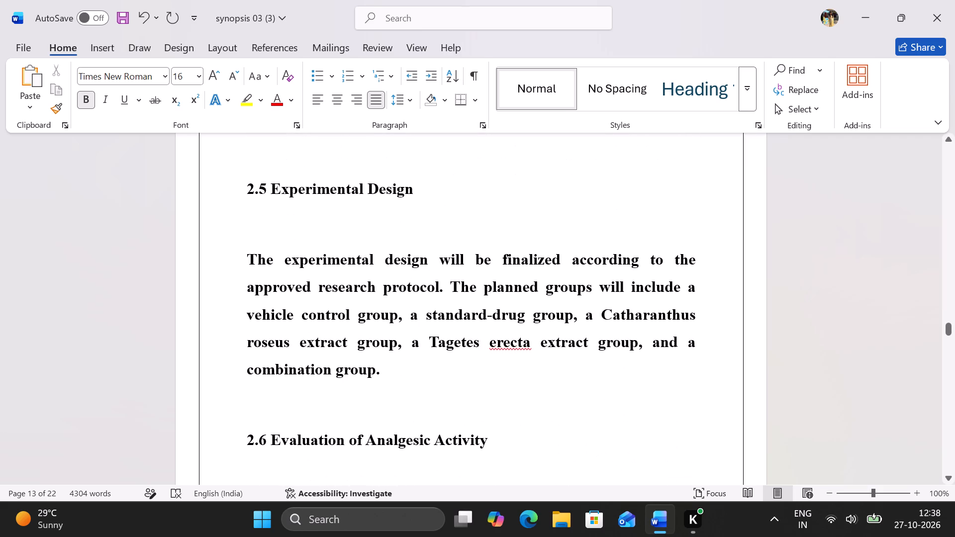
click(269, 192)
key(BackSpace)
key(BackSpace)
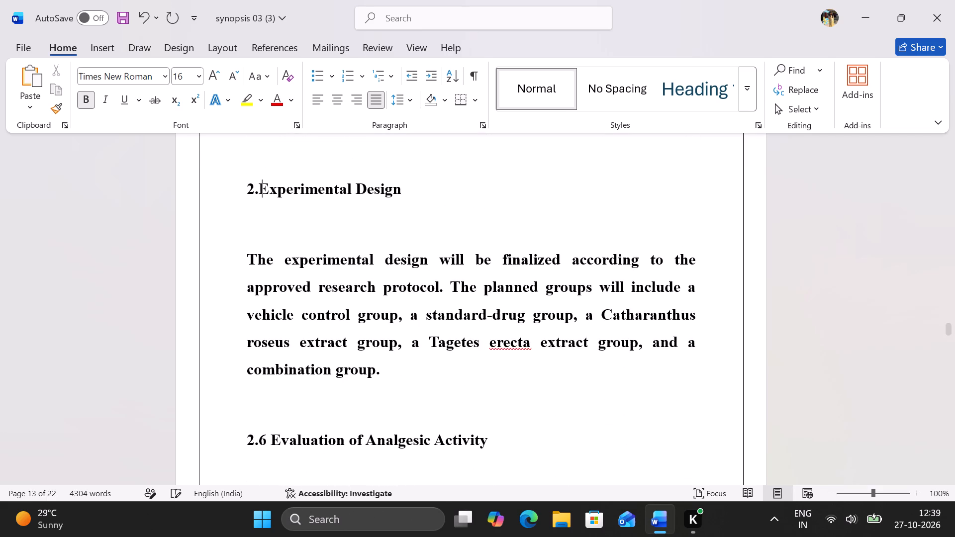
key(BackSpace)
key(BackSpace)
key(BackSpace)
Format the paragraph under Experimental Design as non-bold 12 pt text.
scroll(269, 192, up, 1)
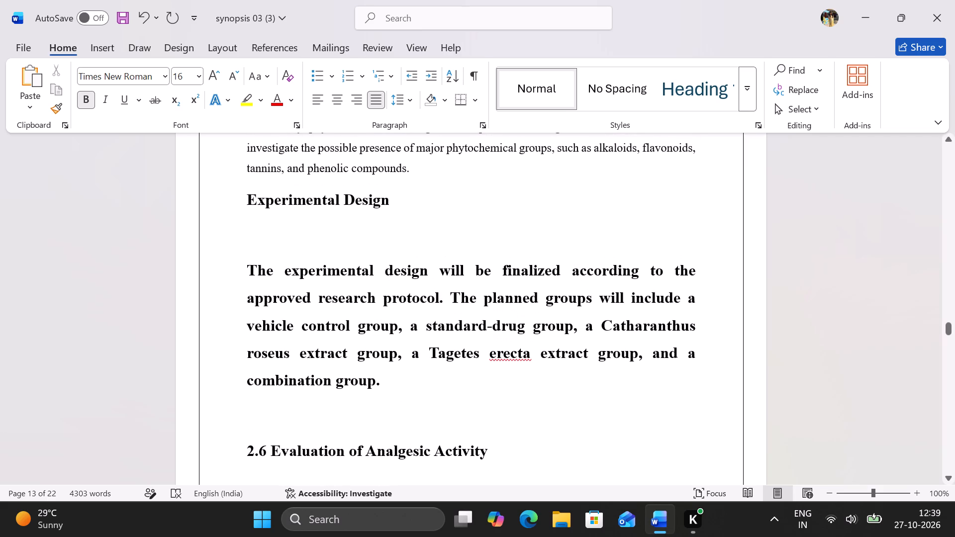
scroll(269, 192, up, 1)
drag(253, 260, 407, 400)
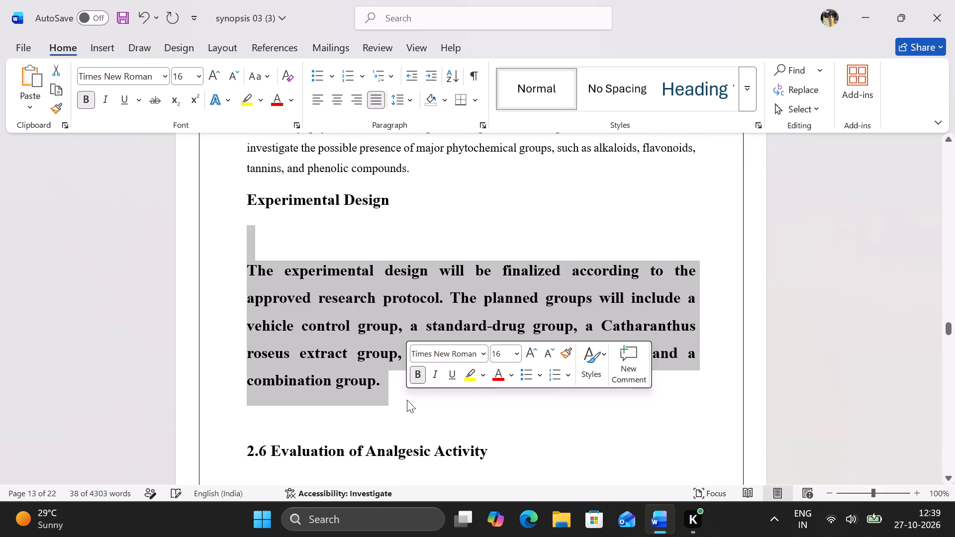
click(420, 375)
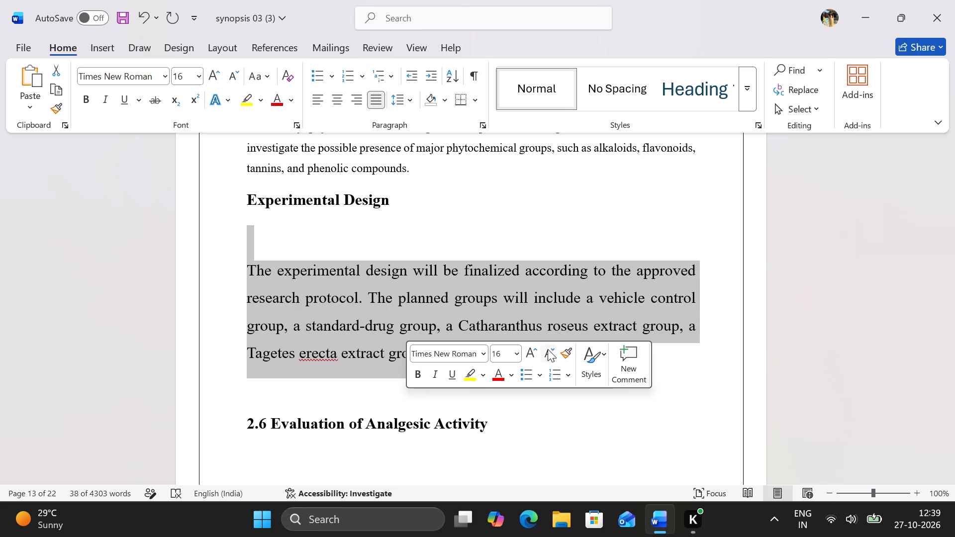
click(548, 351)
click(548, 351)
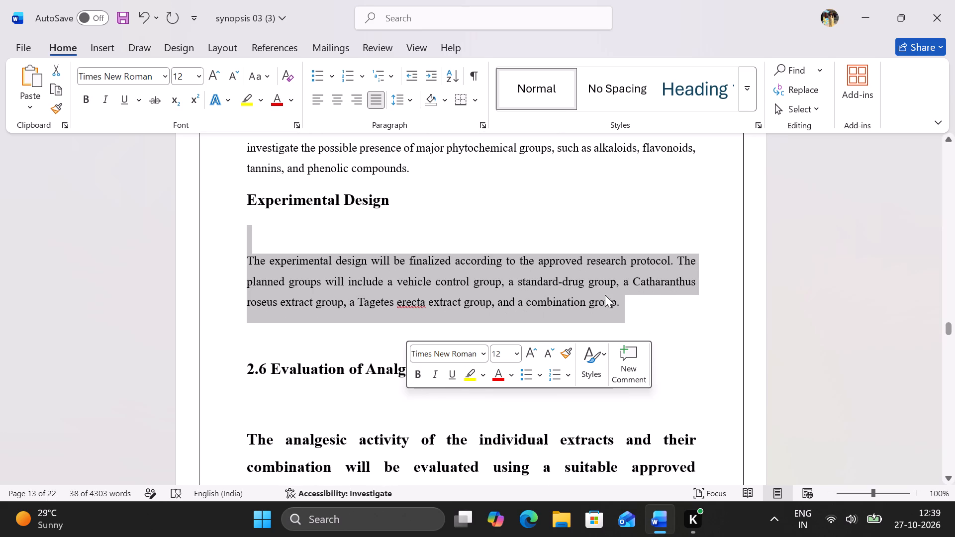
click(671, 316)
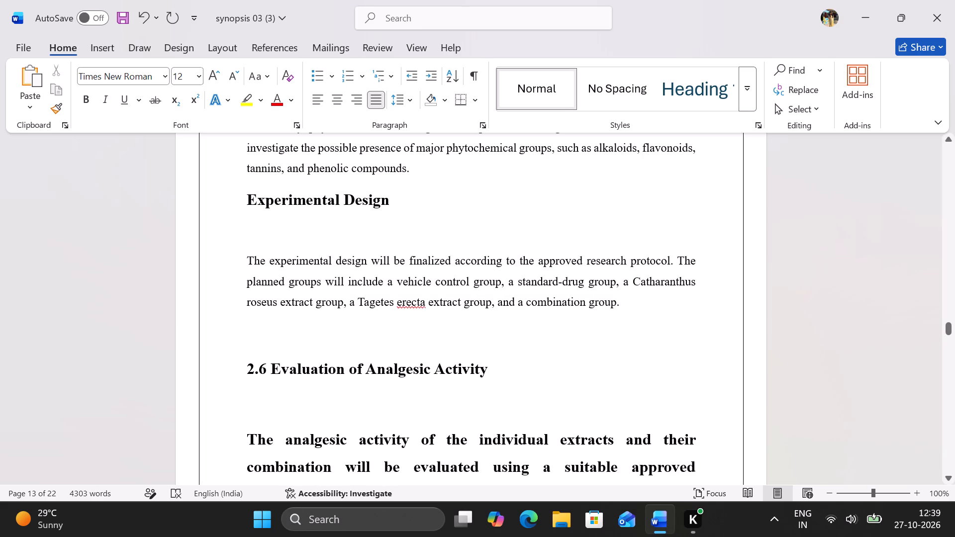
Remove the blank line between the Experimental Design heading and its paragraph.
click(247, 256)
key(BackSpace)
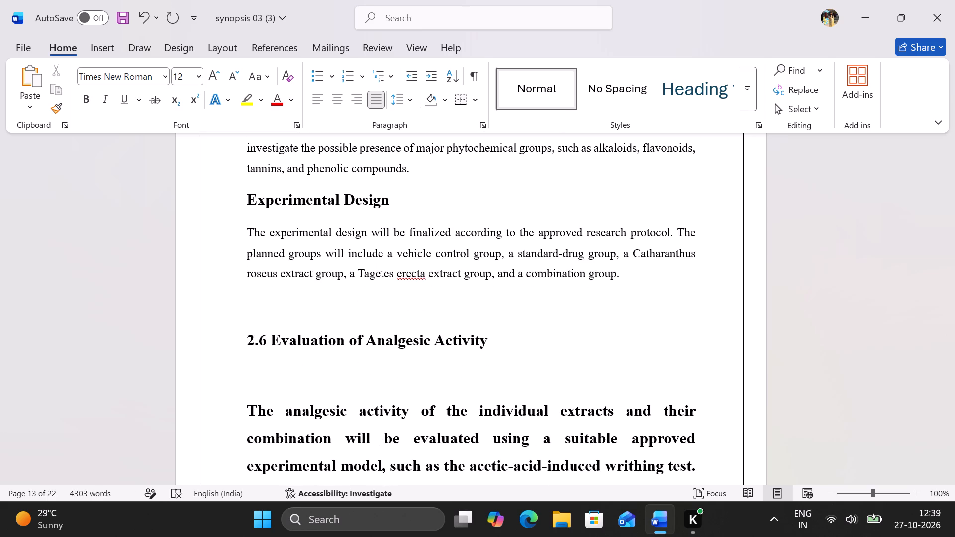
Remove the number from the "2.6 Evaluation of Analgesic Activity" heading.
scroll(247, 256, down, 2)
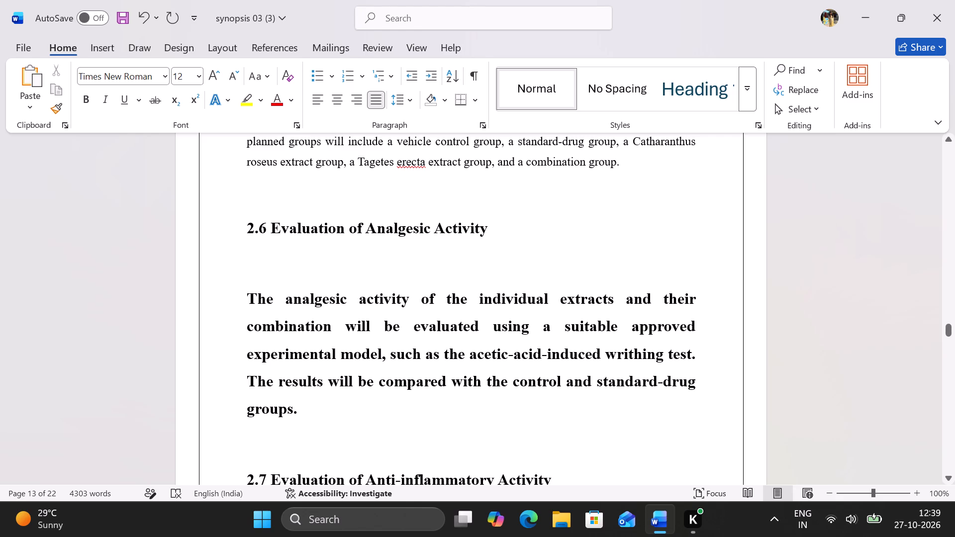
click(267, 229)
key(BackSpace)
key(BackSpace)
key(BackSpace)
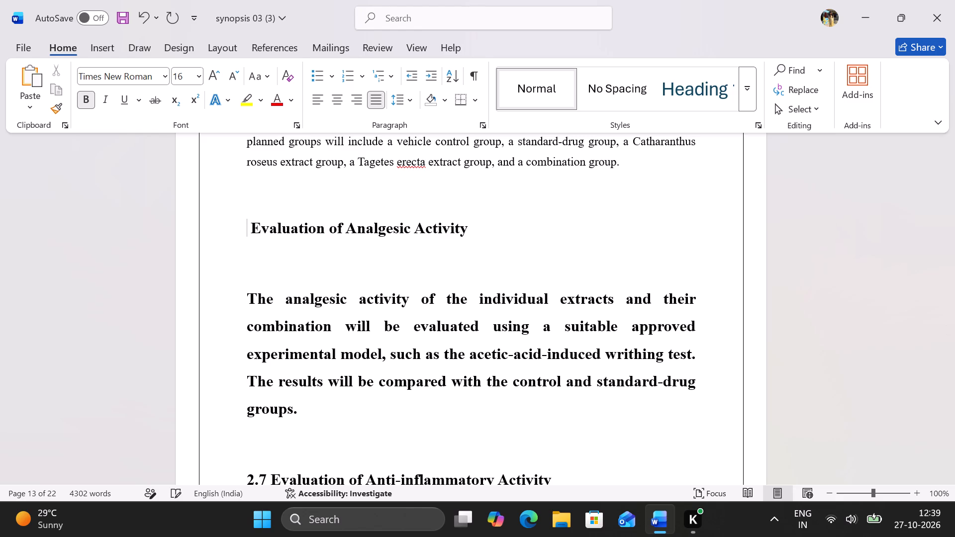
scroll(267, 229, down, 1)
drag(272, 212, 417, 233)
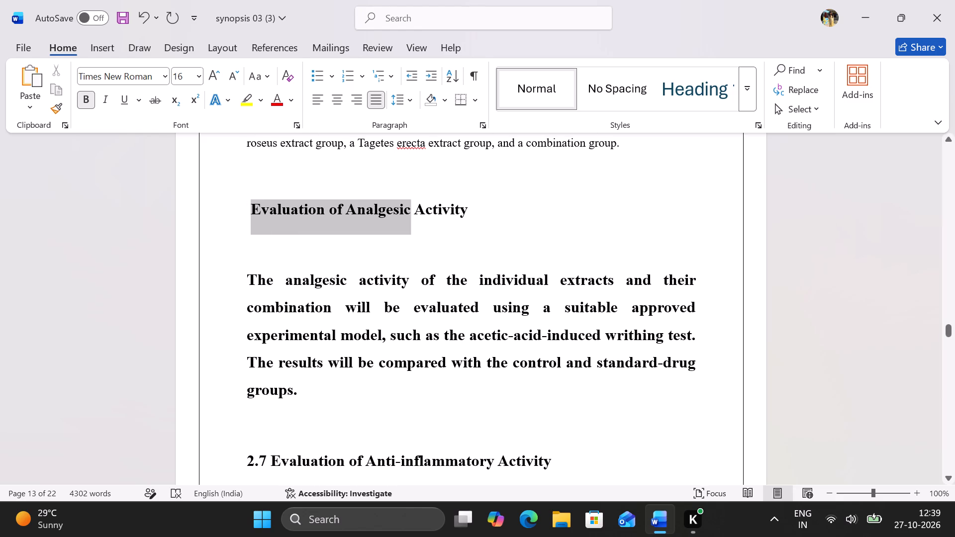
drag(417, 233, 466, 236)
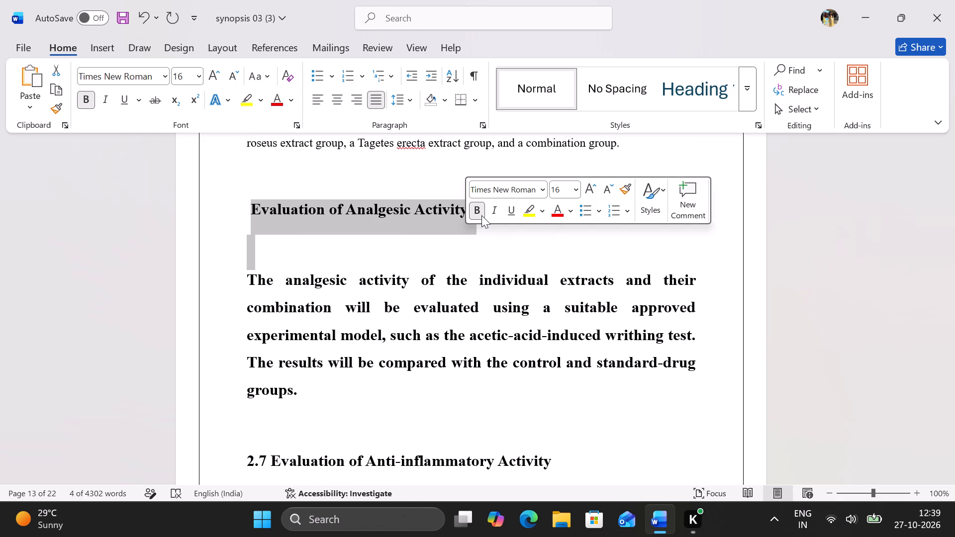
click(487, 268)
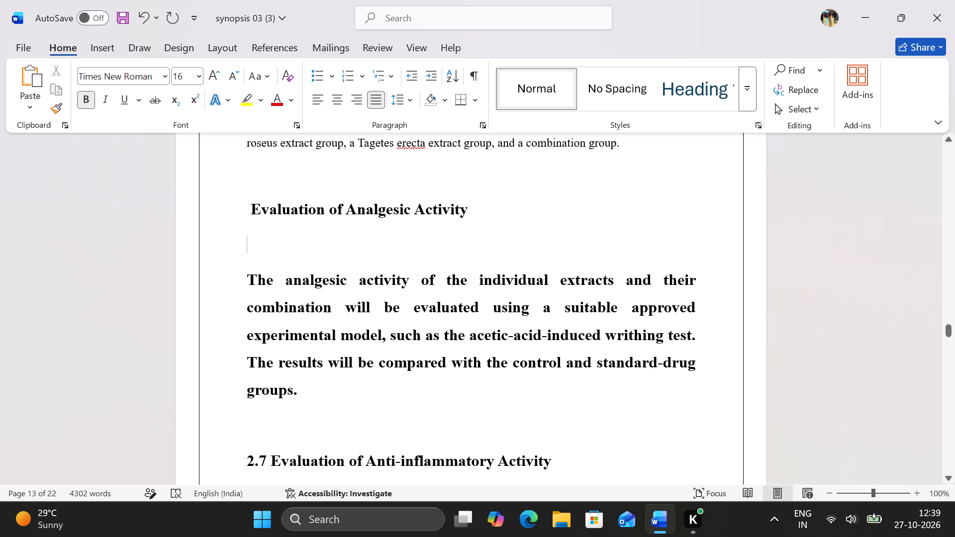
Format the paragraph under Evaluation of Analgesic Activity as non-bold 12 pt text.
drag(246, 279, 300, 413)
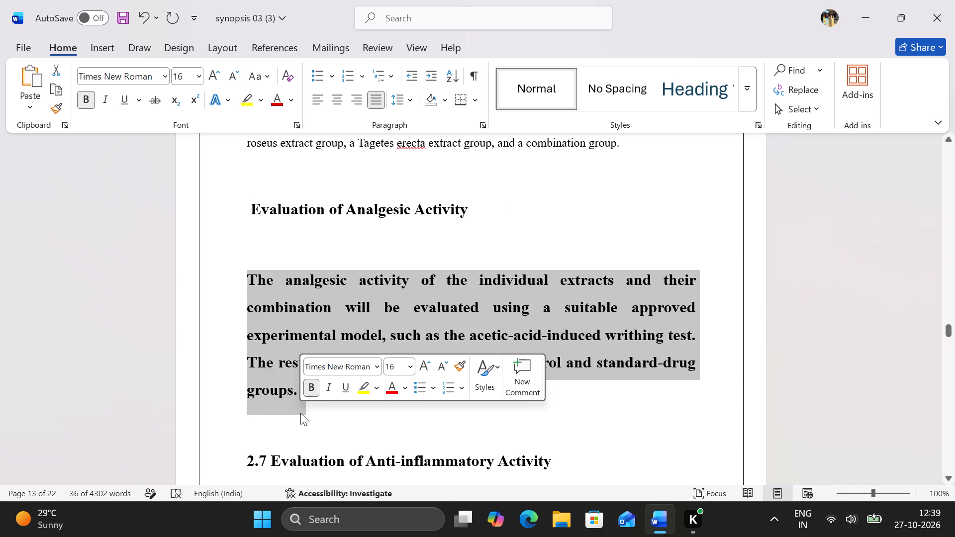
click(309, 386)
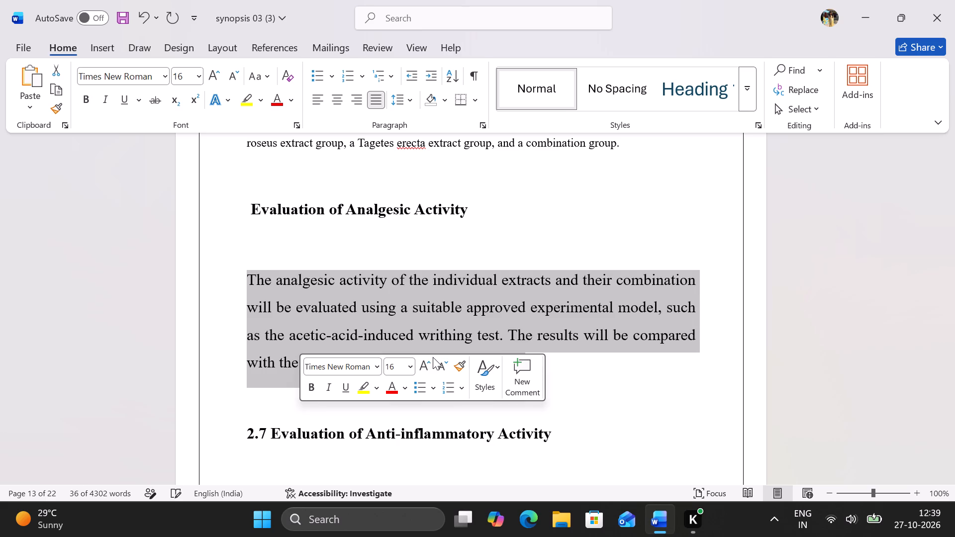
click(437, 367)
click(437, 367)
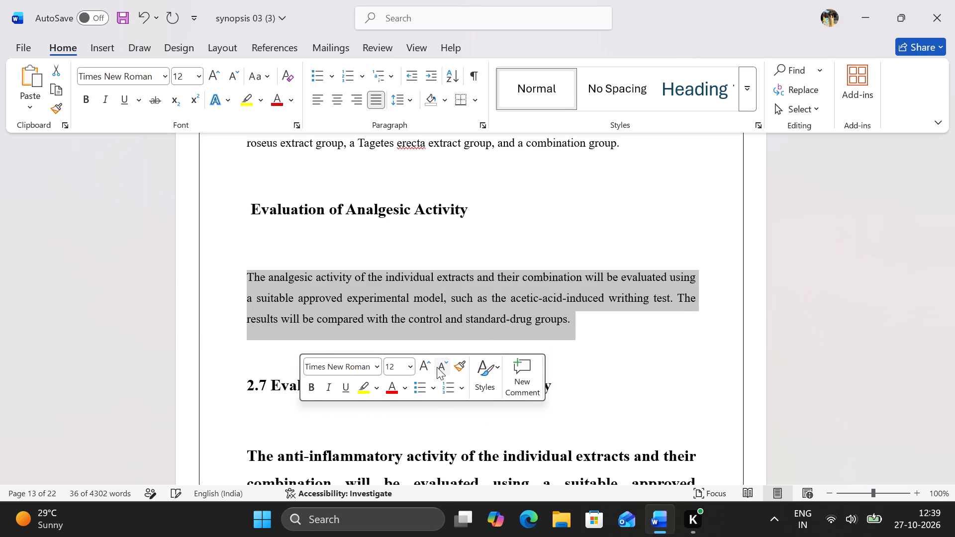
click(241, 357)
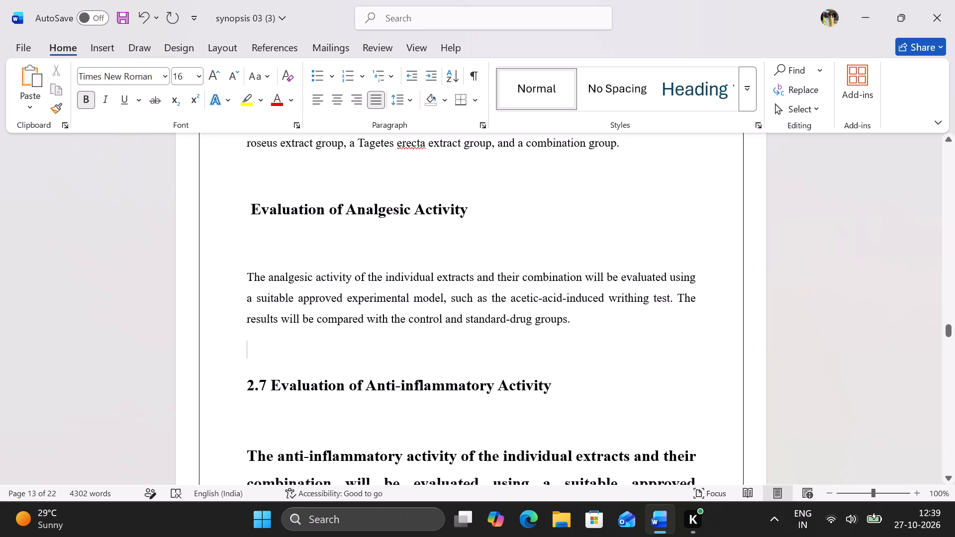
Remove the blank line between the Evaluation of Analgesic Activity heading and its paragraph.
click(241, 281)
key(BackSpace)
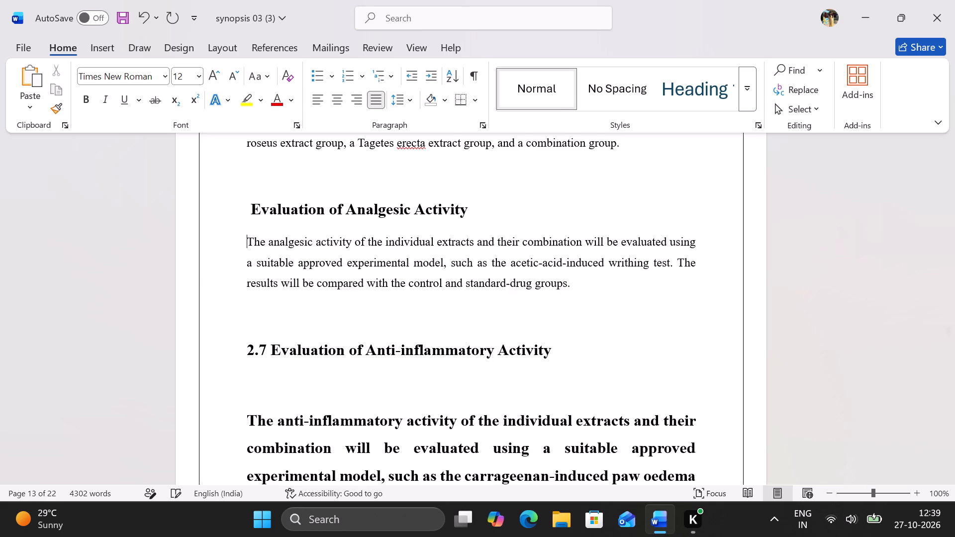
Remove the number from the "2.7 Evaluation of Anti-inflammatory Activity" heading.
scroll(241, 281, down, 2)
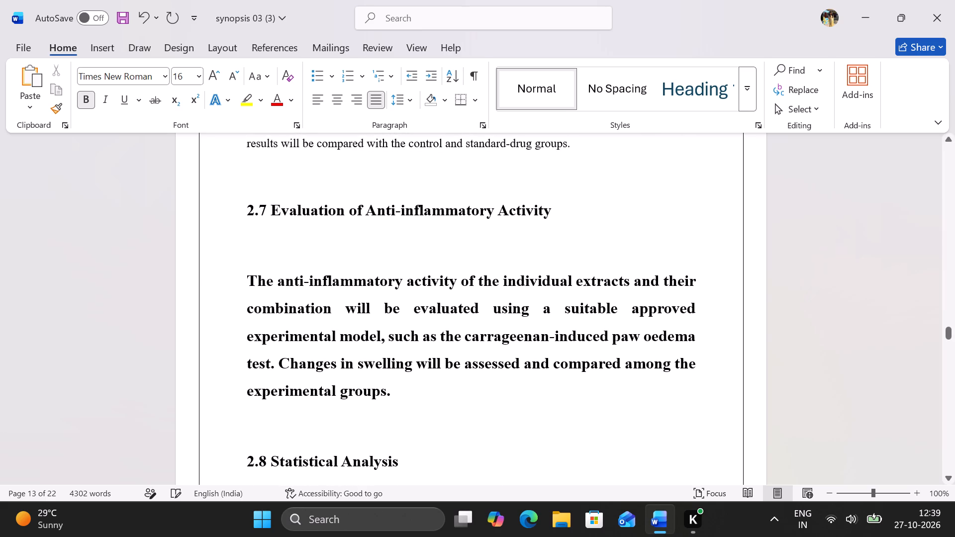
click(267, 211)
key(BackSpace)
key(BackSpace)
key(BackSpace)
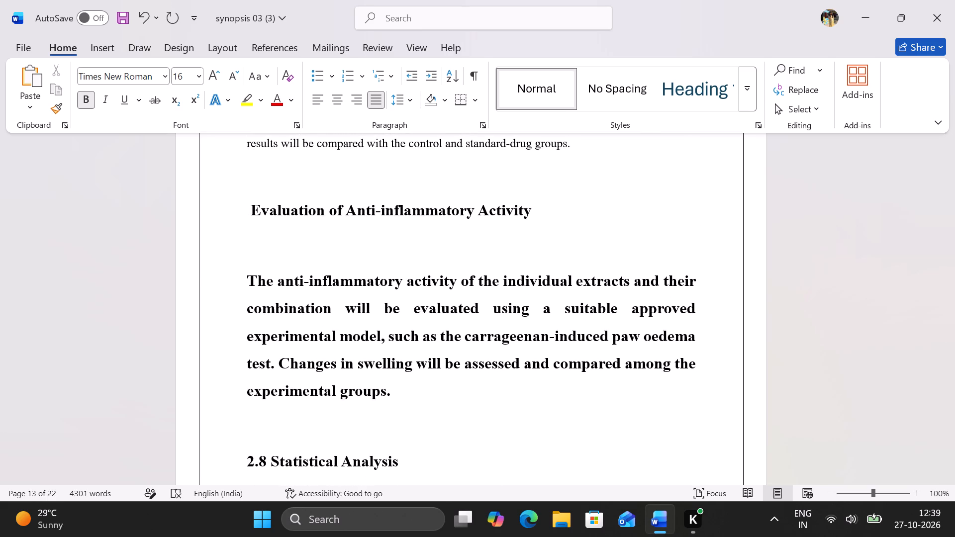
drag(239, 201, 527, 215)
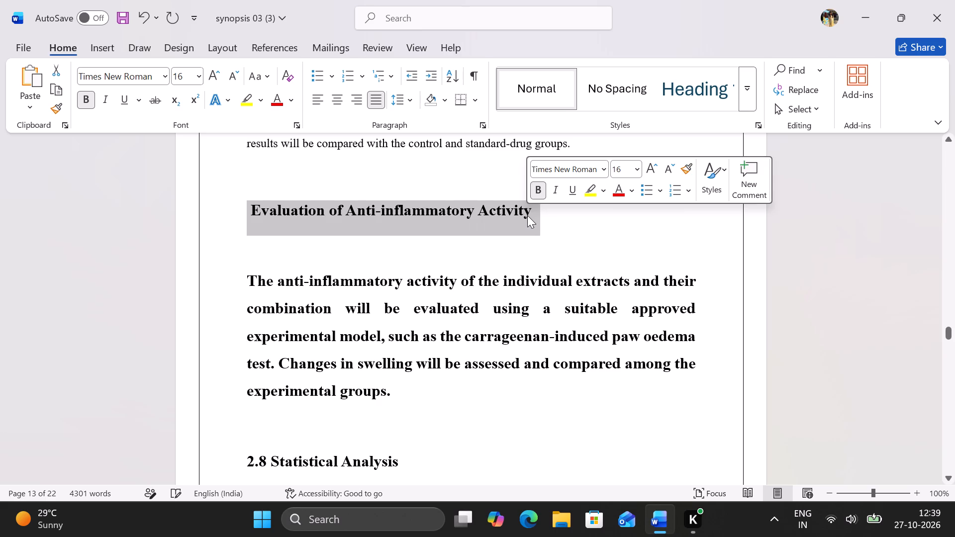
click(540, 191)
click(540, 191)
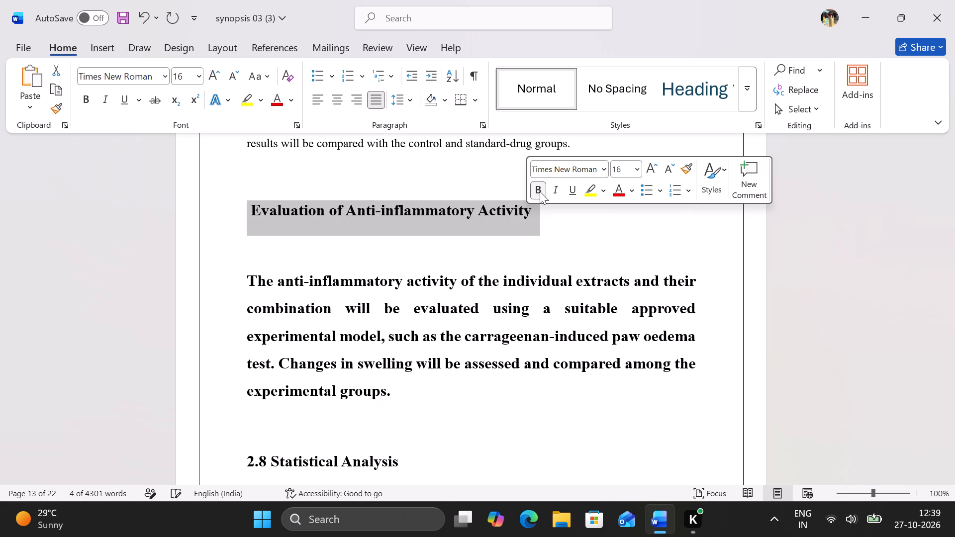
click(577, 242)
Format the paragraph under Evaluation of Anti-inflammatory Activity as non-bold 12 pt text.
drag(256, 280, 283, 288)
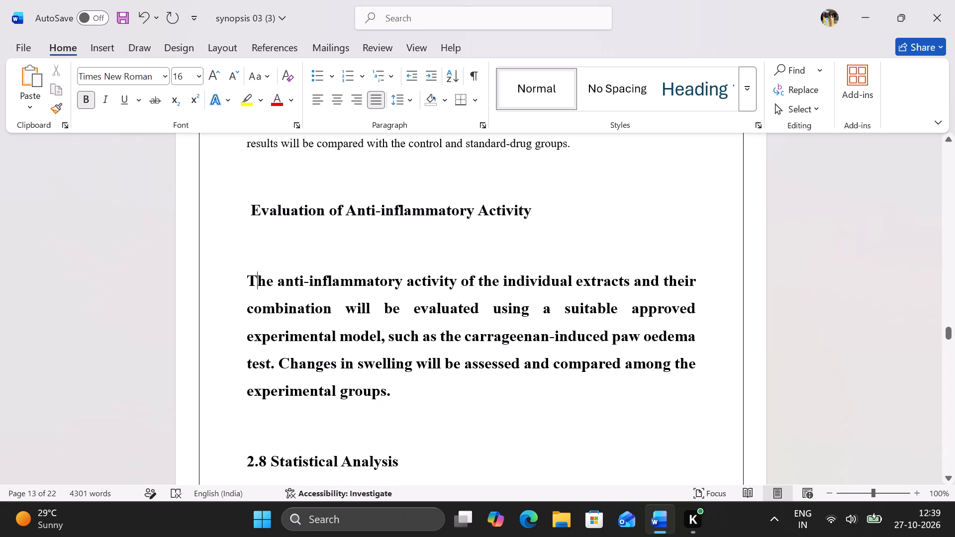
drag(283, 288, 422, 405)
click(432, 373)
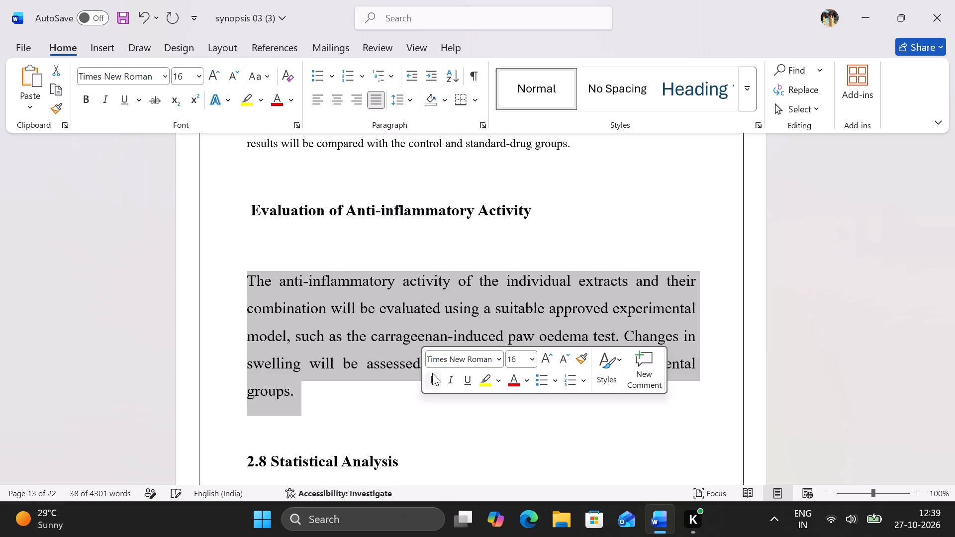
click(568, 360)
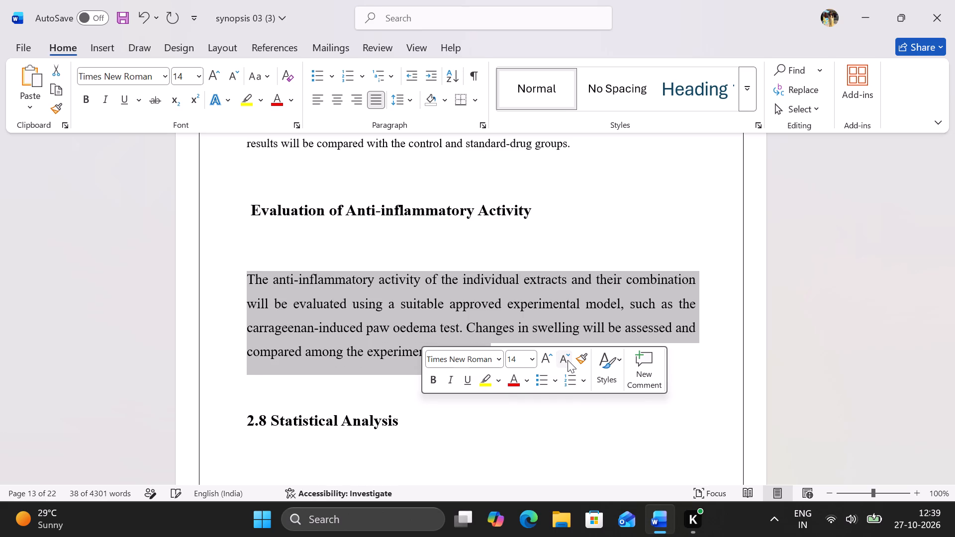
click(568, 360)
click(345, 377)
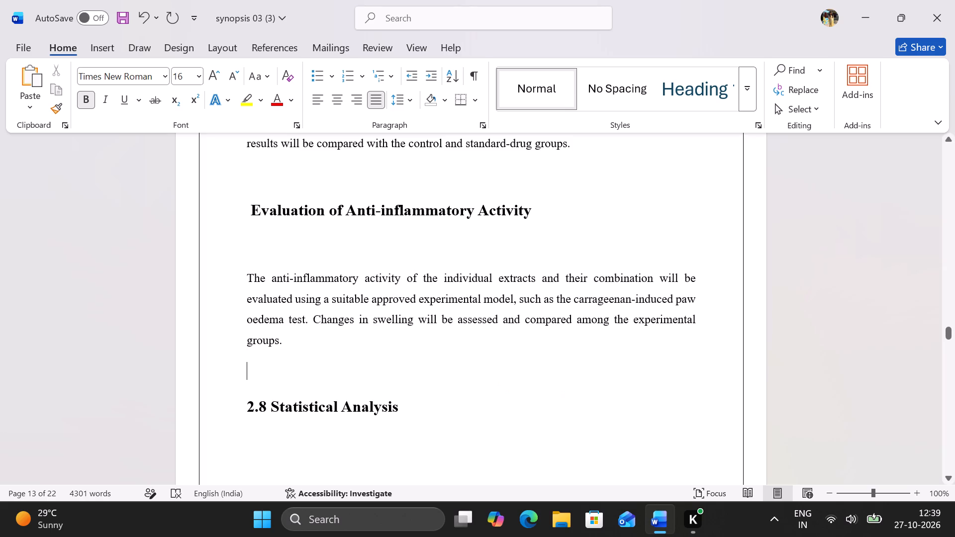
Remove the blank line between the Evaluation of Anti-inflammatory Activity heading and its paragraph.
click(244, 277)
key(BackSpace)
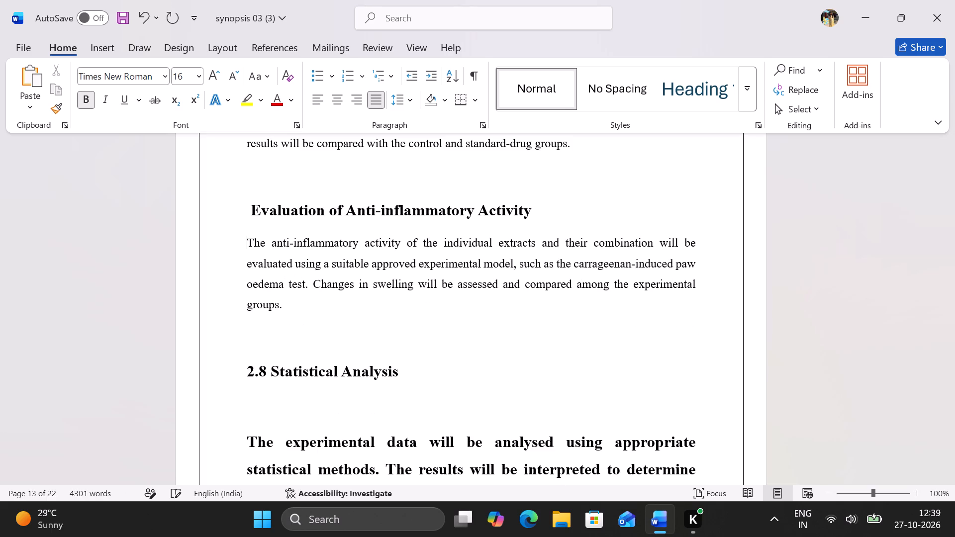
Remove the number from the "2.8 Statistical Analysis" heading and the blank line above it.
scroll(244, 277, down, 2)
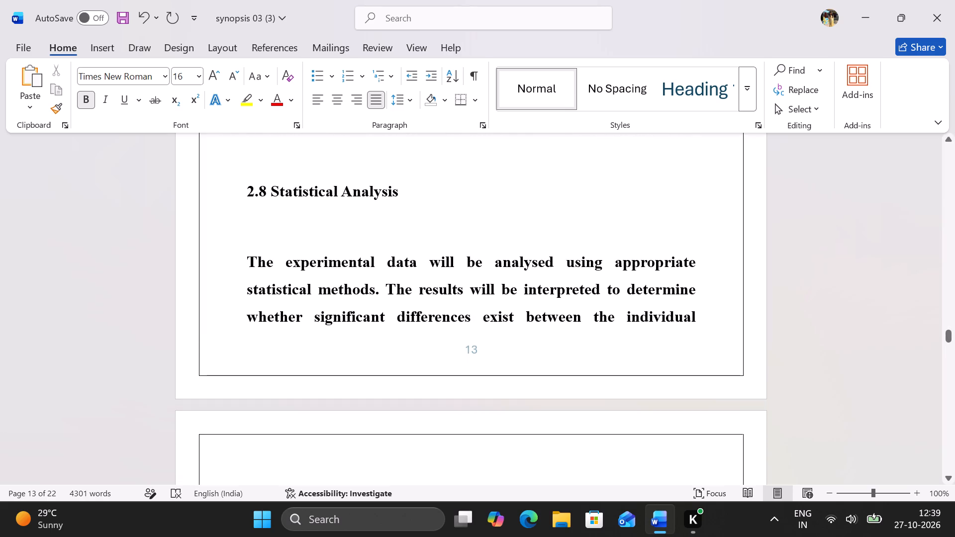
click(264, 193)
key(BackSpace)
key(BackSpace)
key(BackSpace)
key(BackSpace)
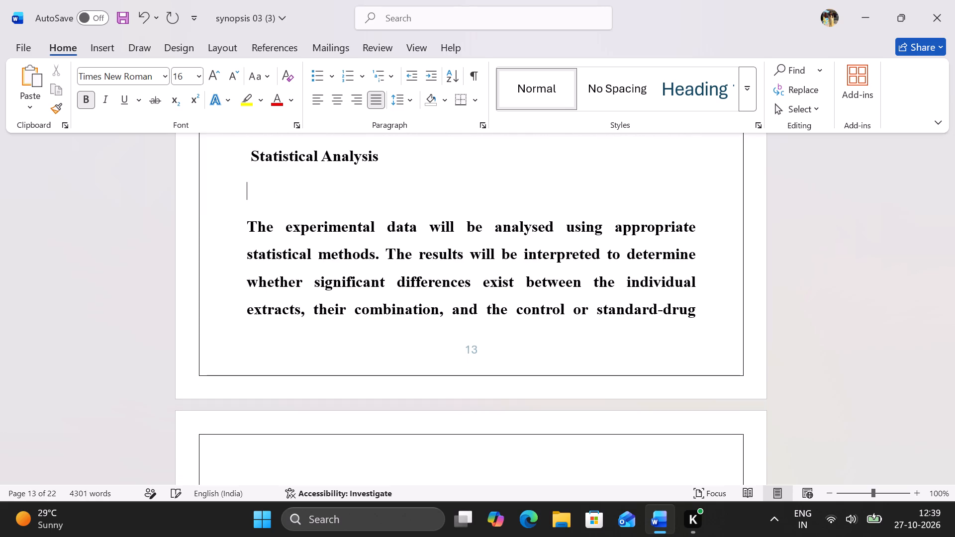
Format the Statistical Analysis paragraph as non-bold 12 pt text from its start through "claimed only if supported".
drag(255, 220, 463, 360)
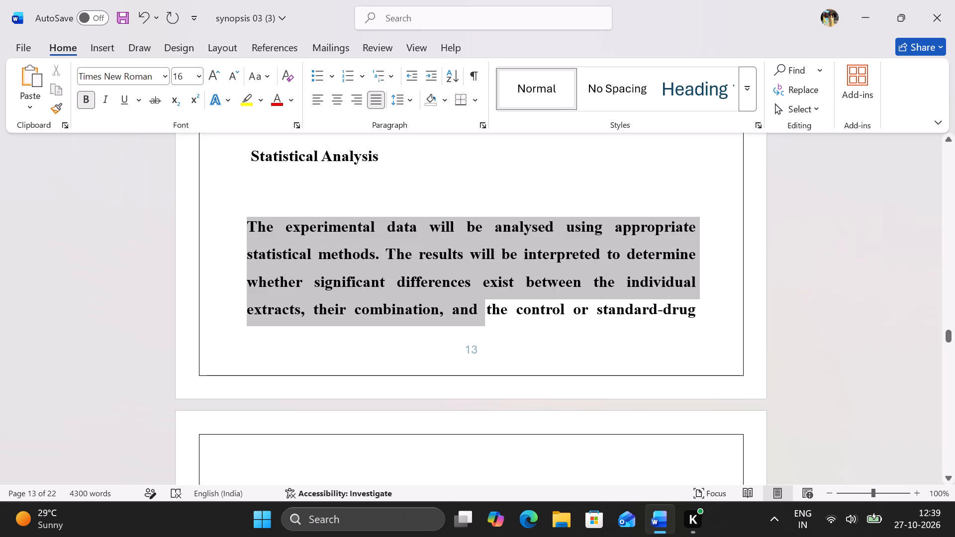
drag(463, 360, 664, 461)
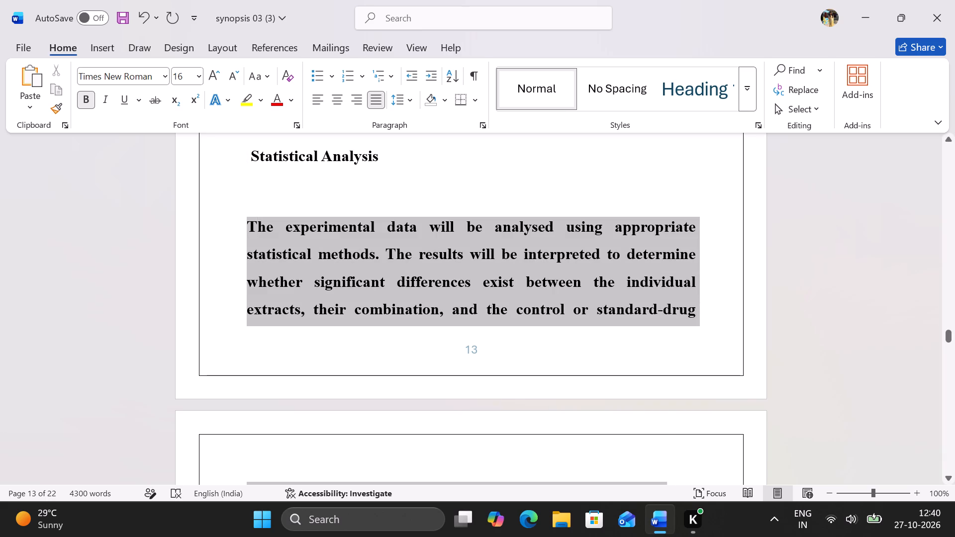
drag(664, 461, 668, 466)
click(683, 449)
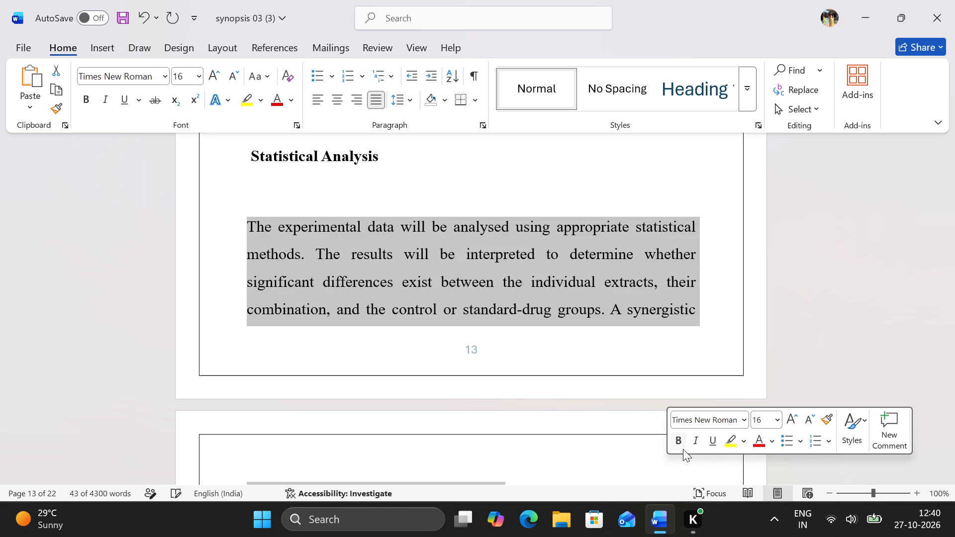
click(809, 416)
click(809, 416)
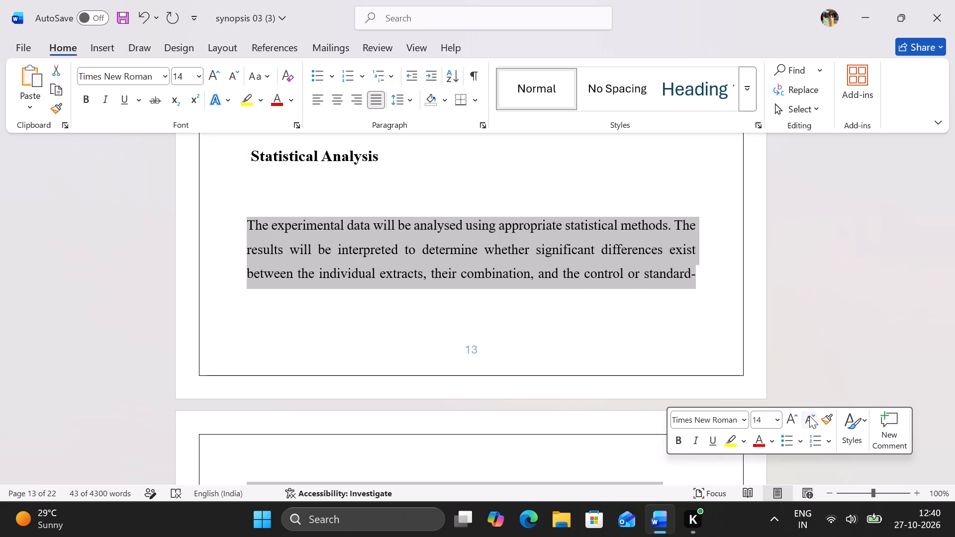
click(620, 353)
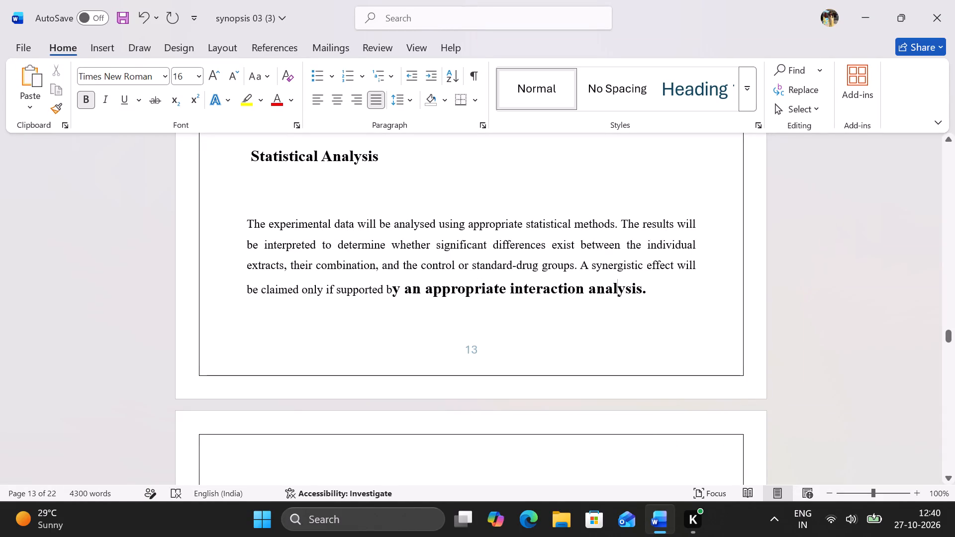
Make the closing words "by an appropriate interaction analysis." under Statistical Analysis non-bold and reduce them to the paragraph's text size.
drag(397, 287, 648, 300)
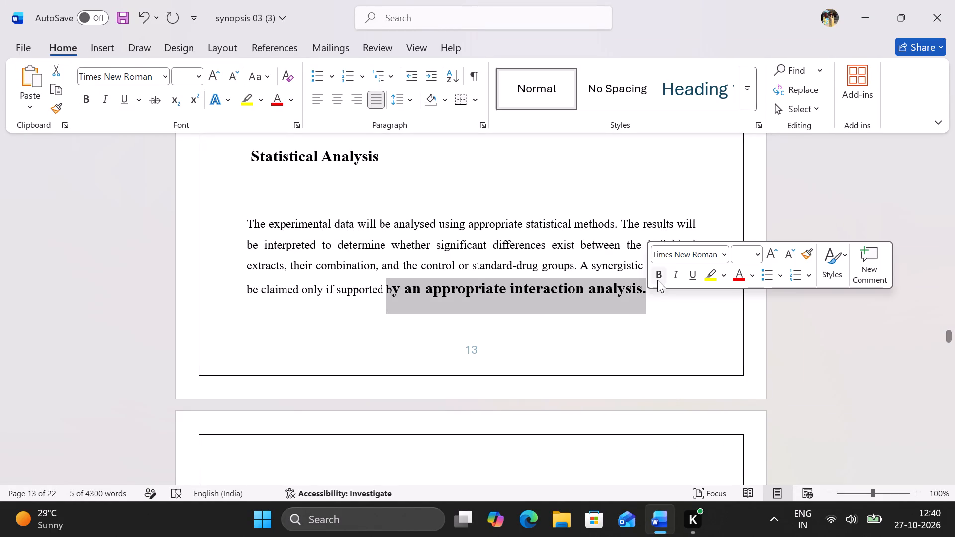
click(657, 278)
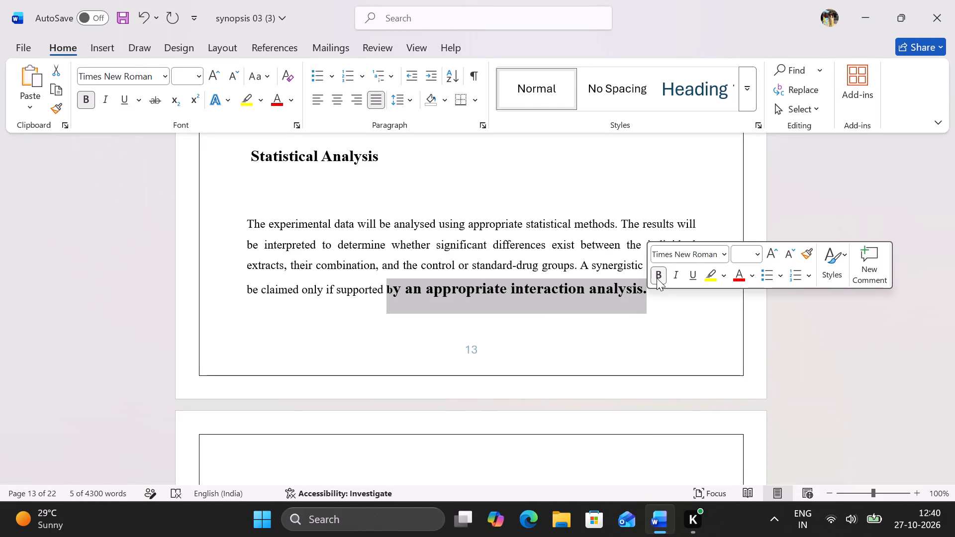
click(657, 278)
click(642, 336)
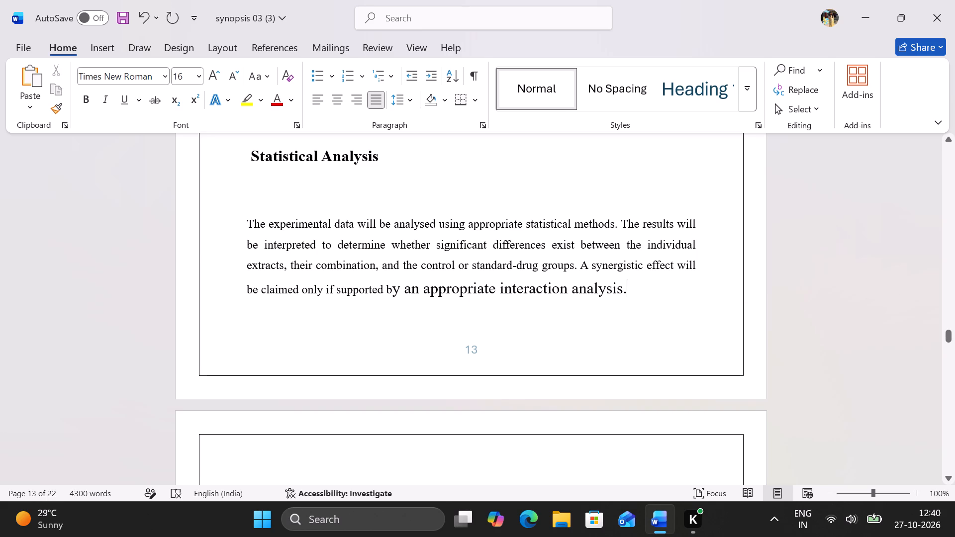
drag(397, 293, 647, 311)
click(647, 311)
drag(395, 289, 435, 297)
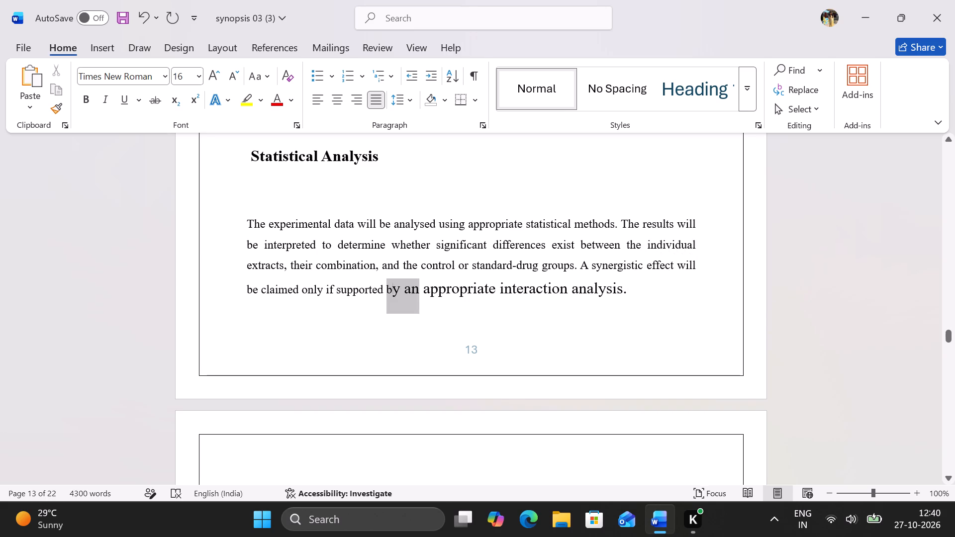
drag(435, 297, 634, 299)
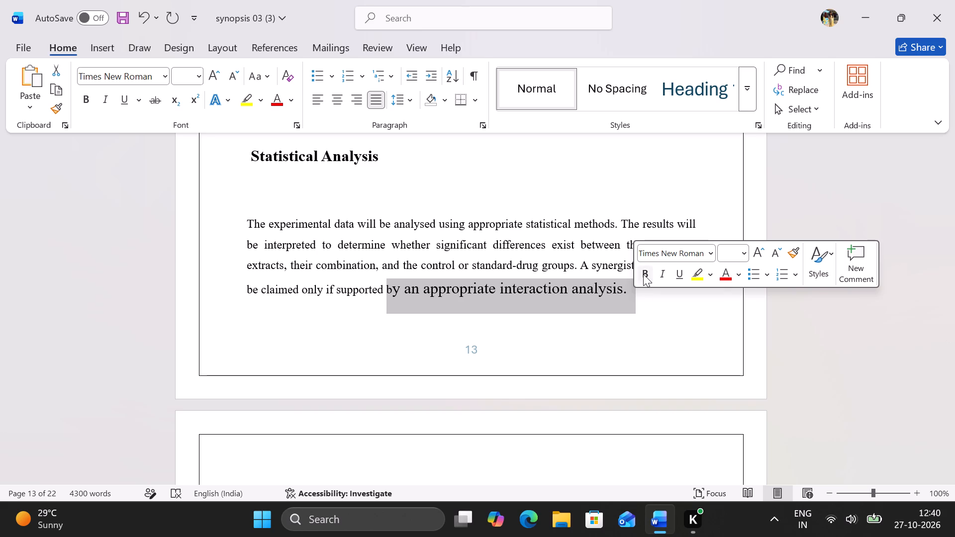
click(643, 274)
click(643, 274)
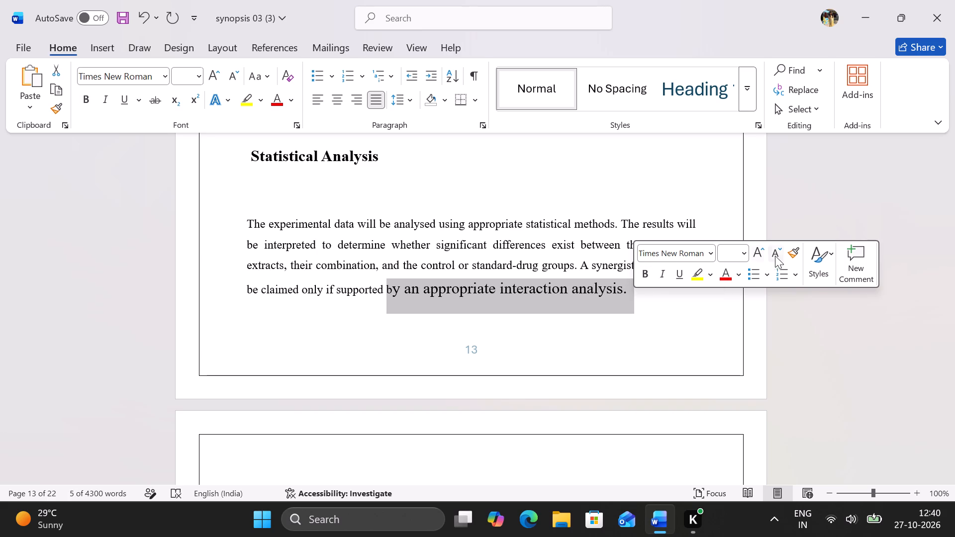
click(777, 254)
click(777, 254)
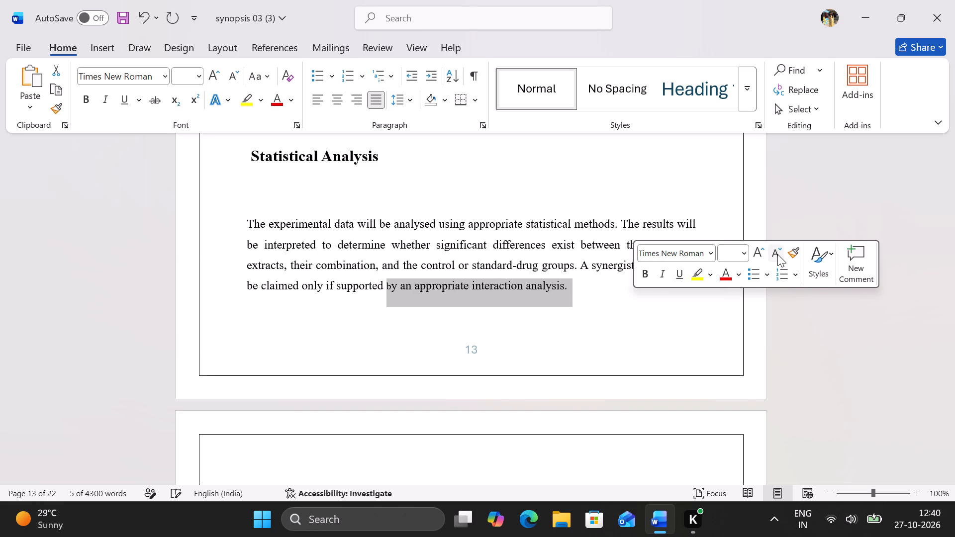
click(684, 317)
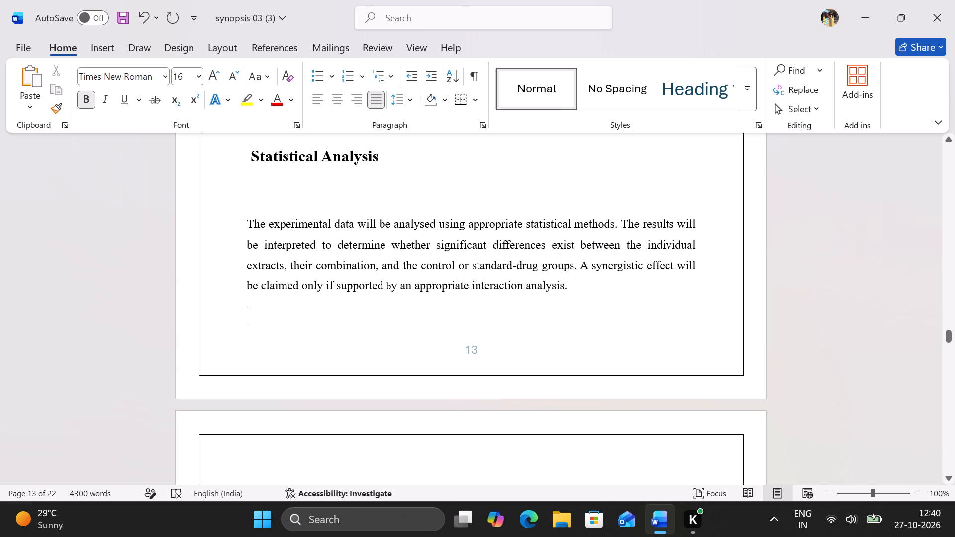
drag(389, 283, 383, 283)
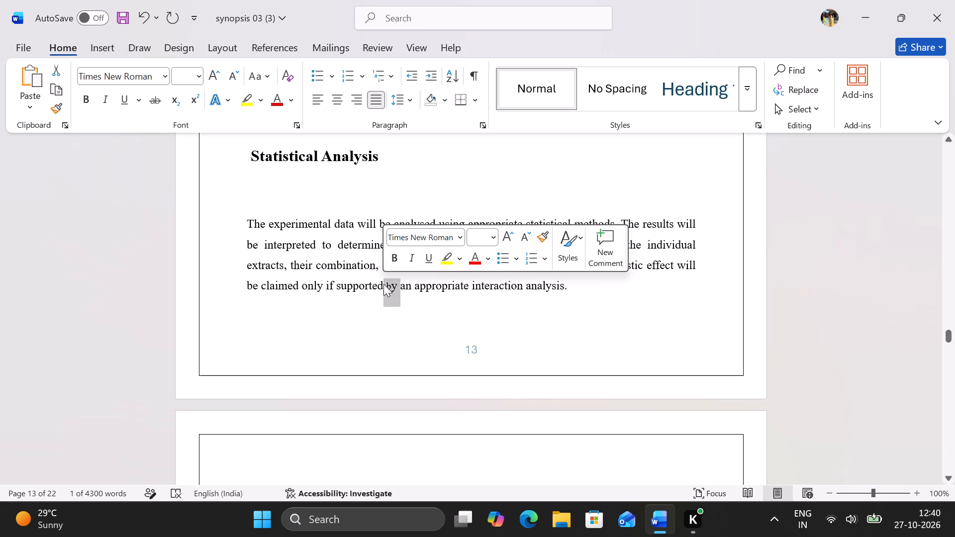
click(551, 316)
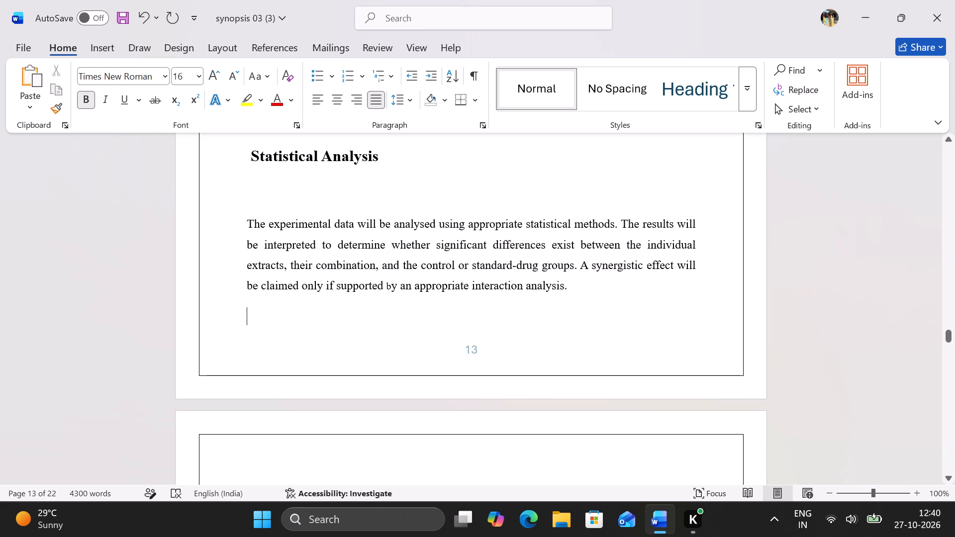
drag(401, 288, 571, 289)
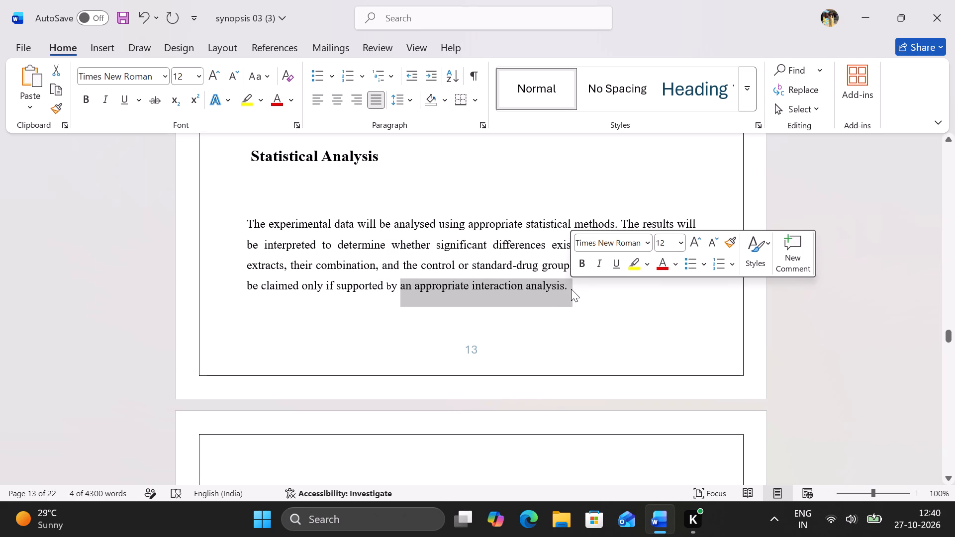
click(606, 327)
Format the Ethical Considerations paragraph as non-bold 12 pt text, from its start through "the approved protocol".
scroll(606, 327, down, 1)
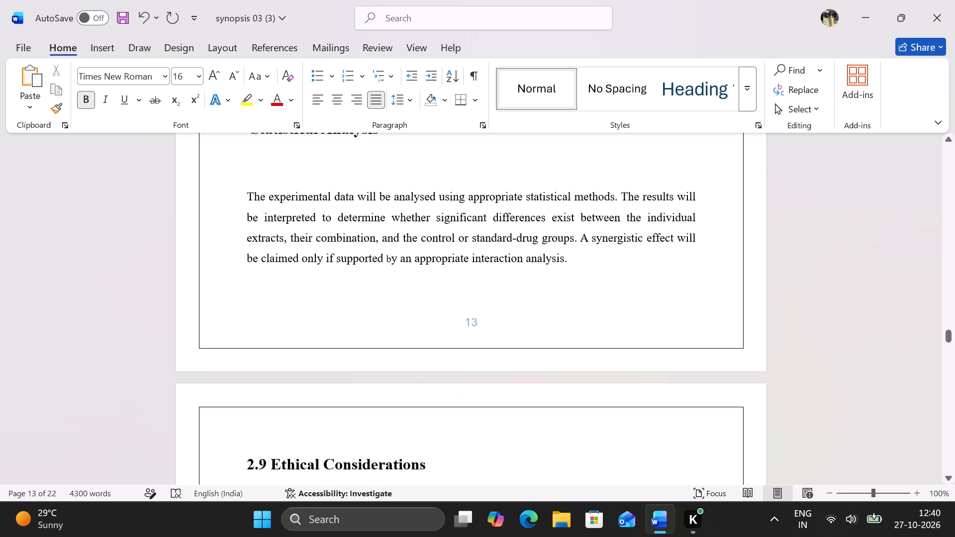
scroll(606, 327, down, 4)
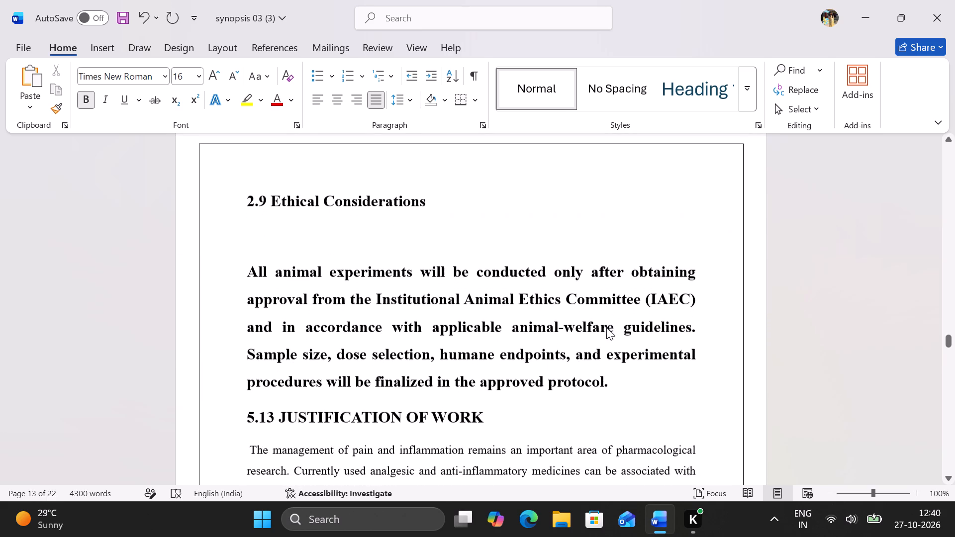
scroll(606, 327, down, 1)
drag(238, 256, 253, 256)
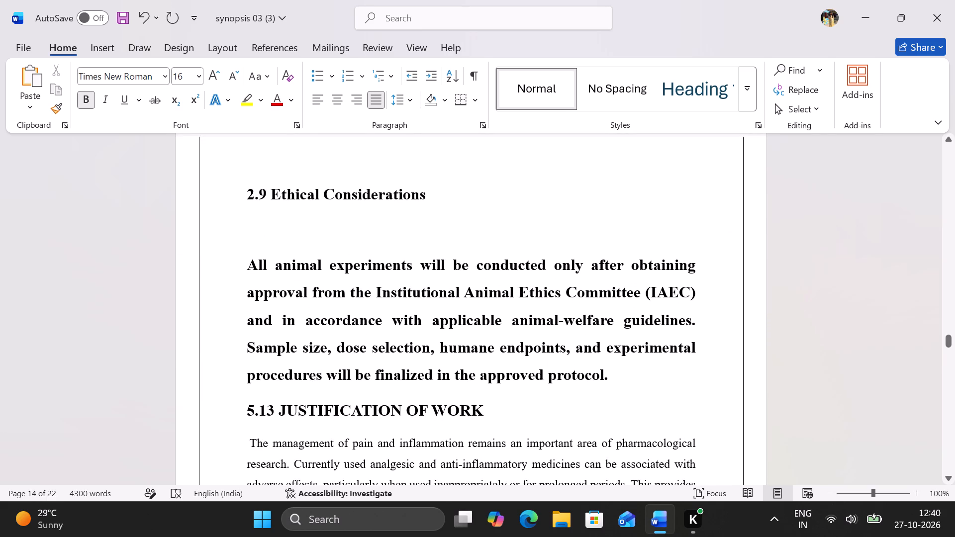
drag(253, 256, 600, 387)
click(608, 362)
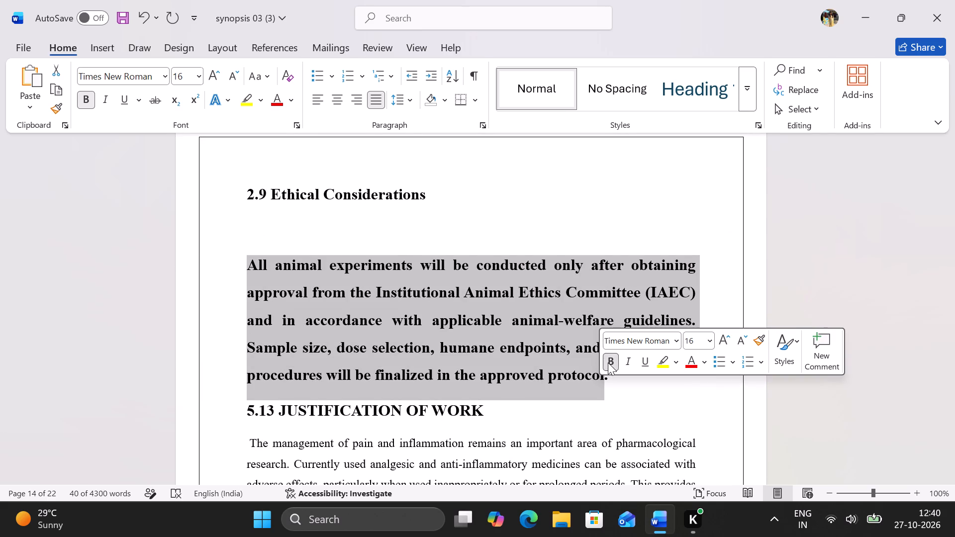
click(747, 339)
click(747, 339)
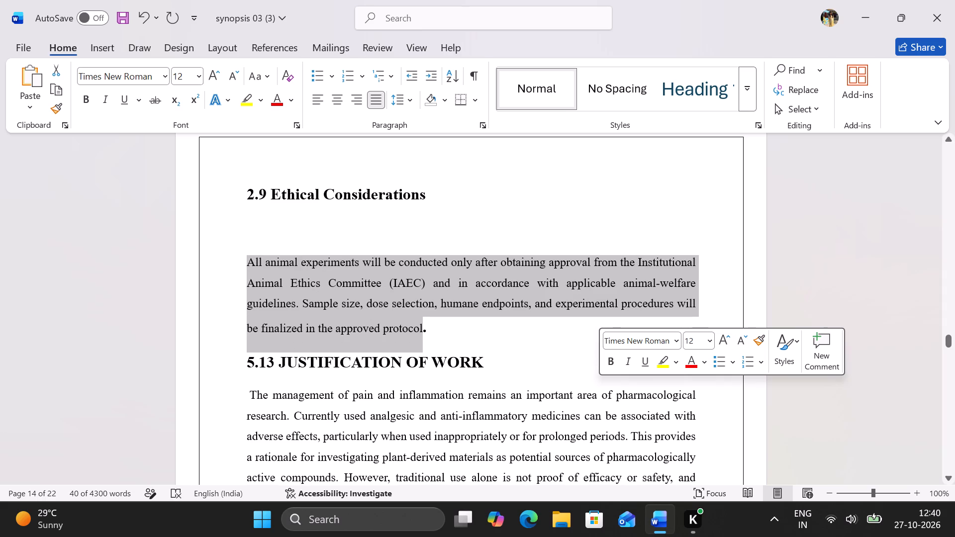
click(516, 332)
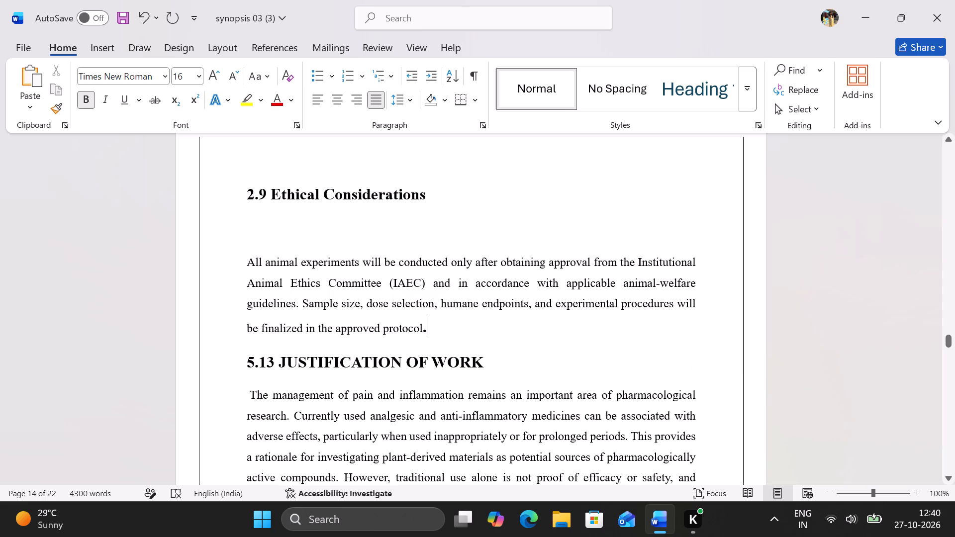
Make the closing word "protocol." of the Ethical Considerations paragraph non-bold, including its full stop.
drag(420, 324, 430, 333)
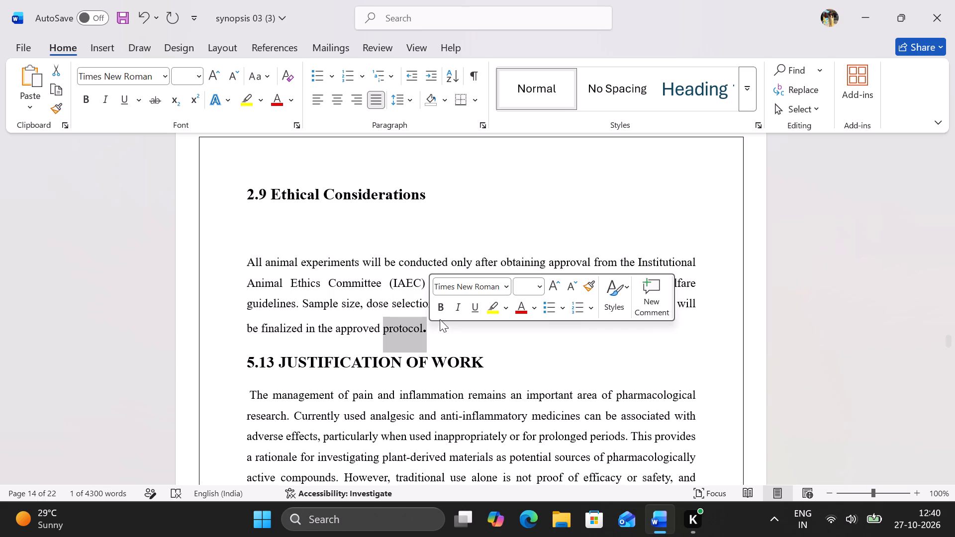
click(441, 317)
click(440, 303)
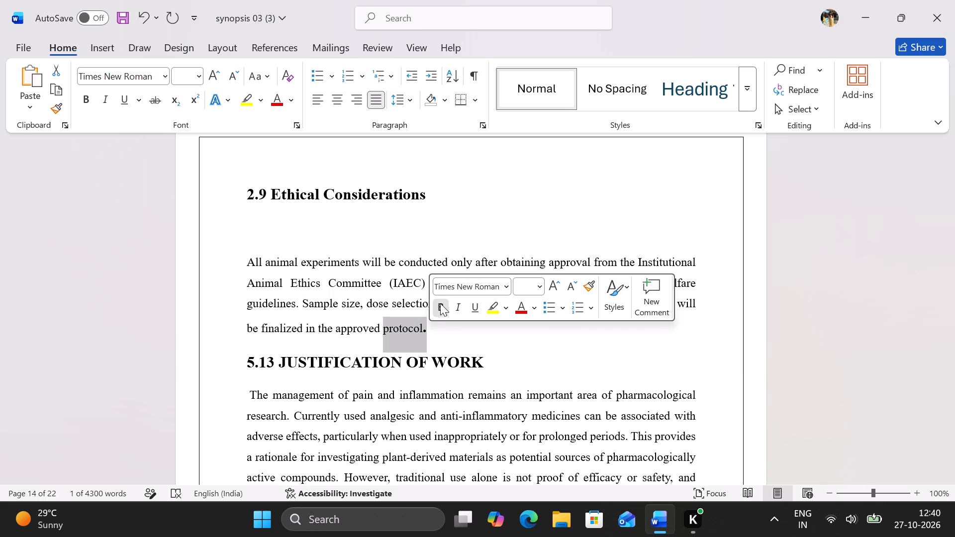
click(440, 303)
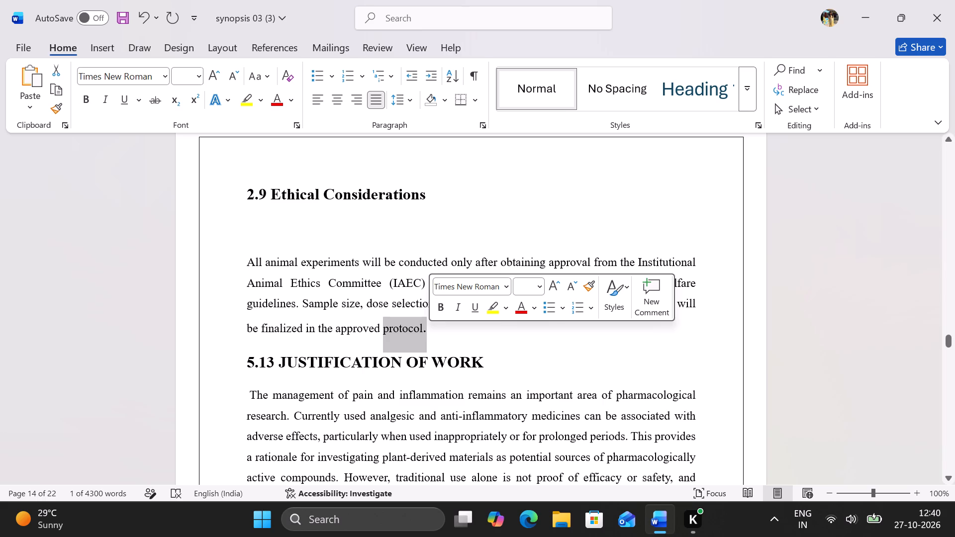
click(509, 355)
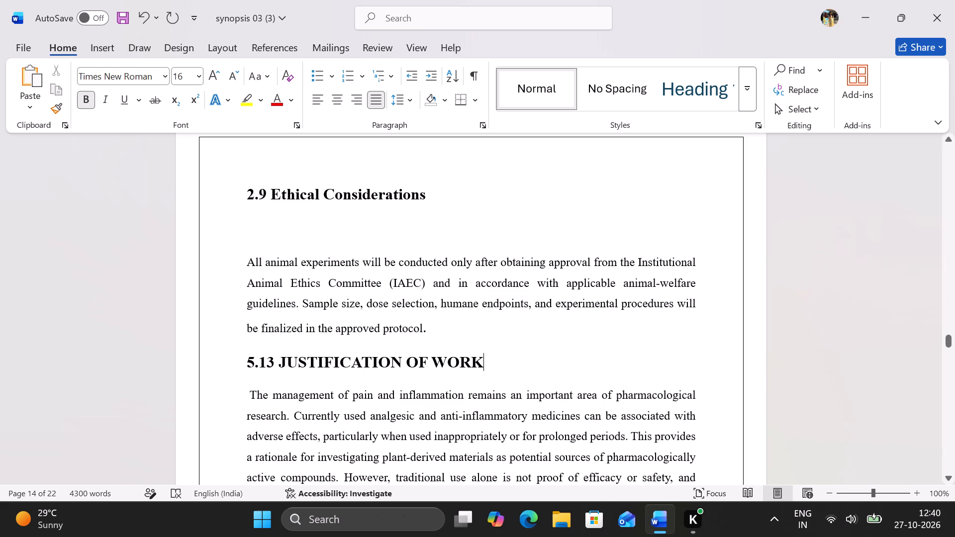
Remove the blank line below the "2.9 Ethical Considerations" heading and delete the heading's number.
click(240, 263)
key(BackSpace)
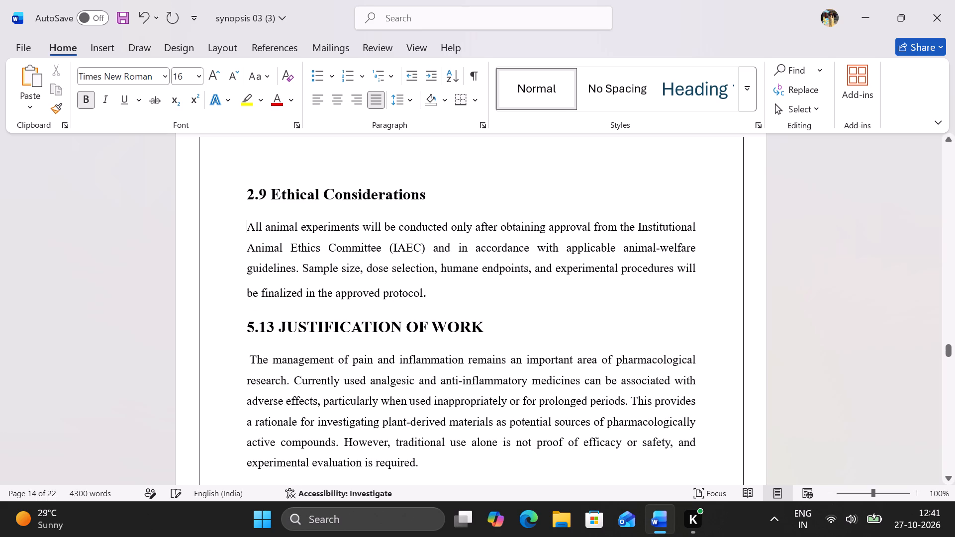
click(272, 191)
key(BackSpace)
key(BackSpace)
key(BackSpace)
key(BackSpace)
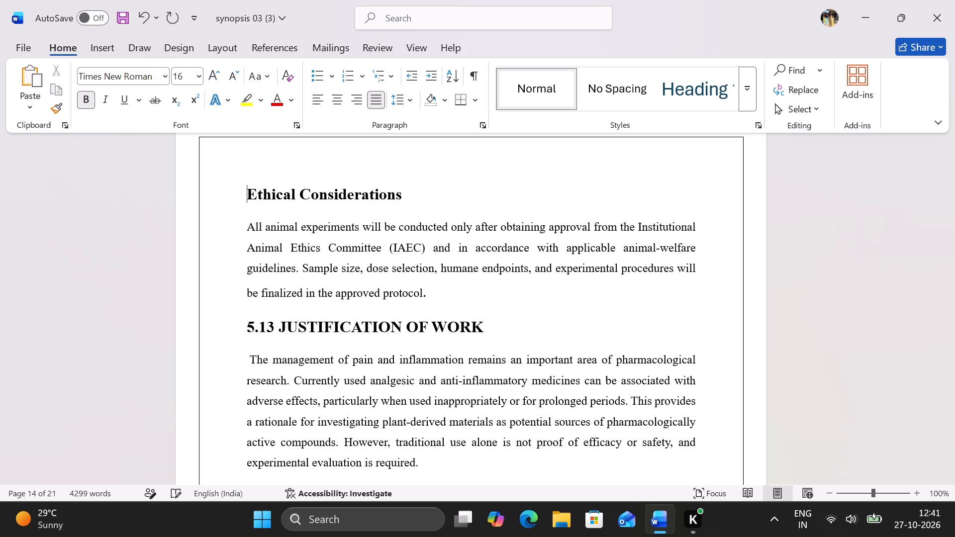
Remove the blank line between the Statistical Analysis heading and its paragraph.
scroll(272, 191, down, 1)
scroll(272, 191, up, 7)
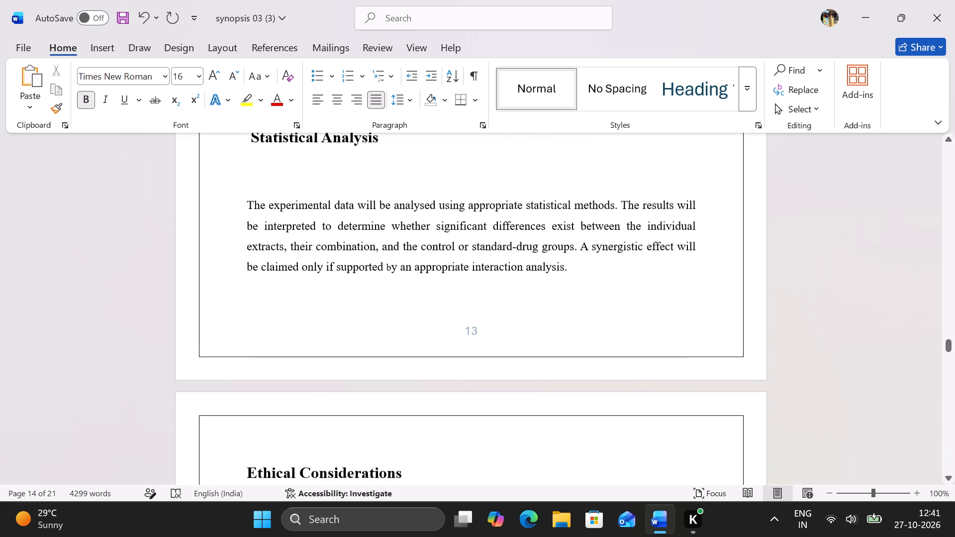
scroll(272, 191, up, 3)
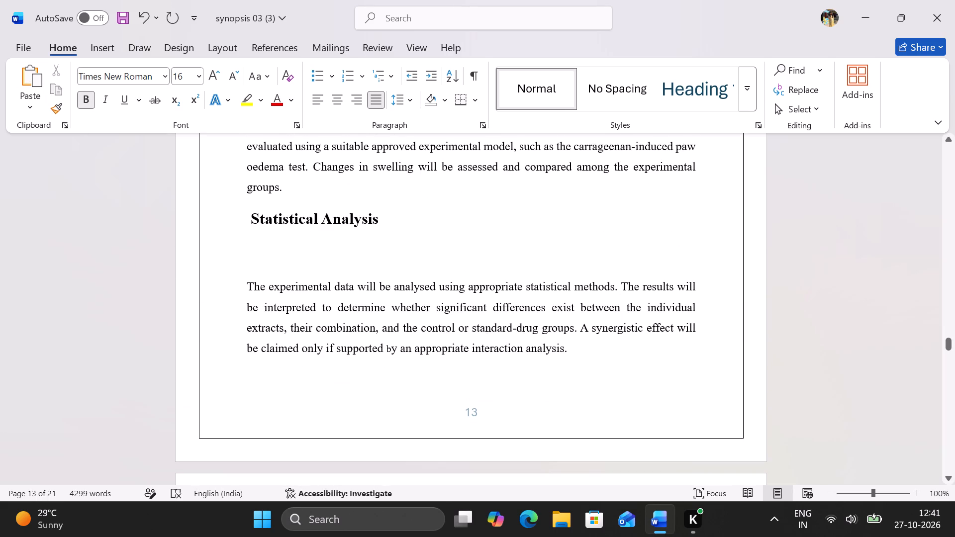
click(248, 281)
key(BackSpace)
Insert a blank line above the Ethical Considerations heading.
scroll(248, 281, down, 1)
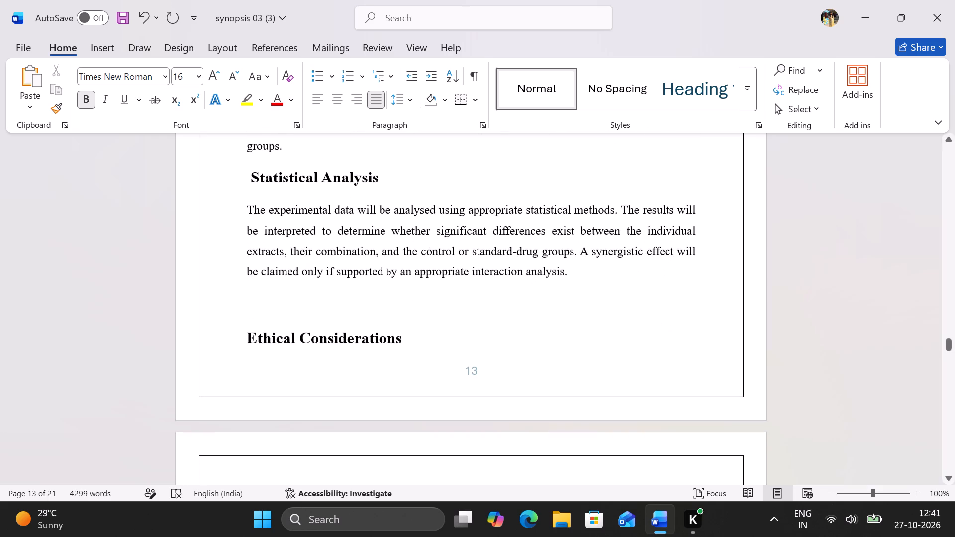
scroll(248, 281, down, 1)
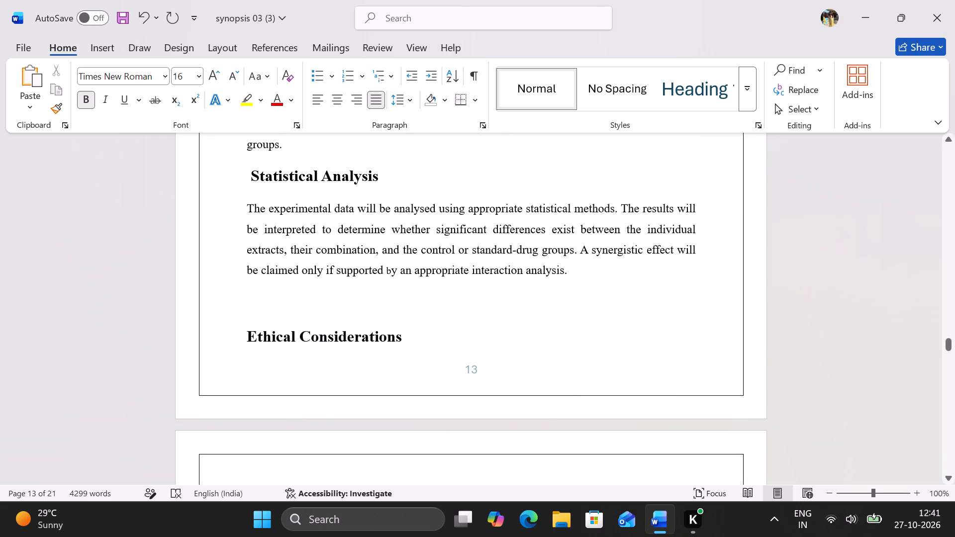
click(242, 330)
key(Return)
Look over the text from Ethical Considerations through Justification of Work, and back up to Evaluation of Analgesic Activity.
scroll(242, 330, down, 4)
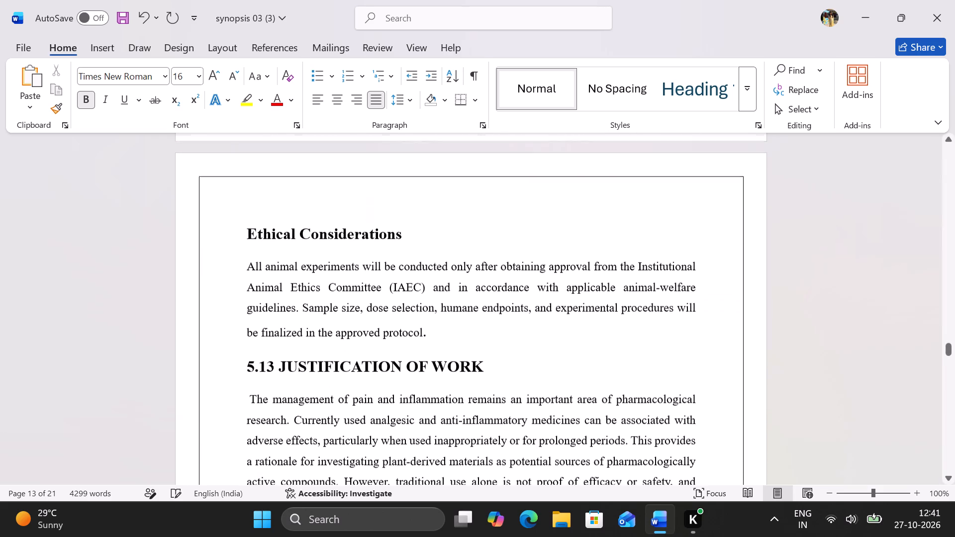
scroll(242, 330, down, 4)
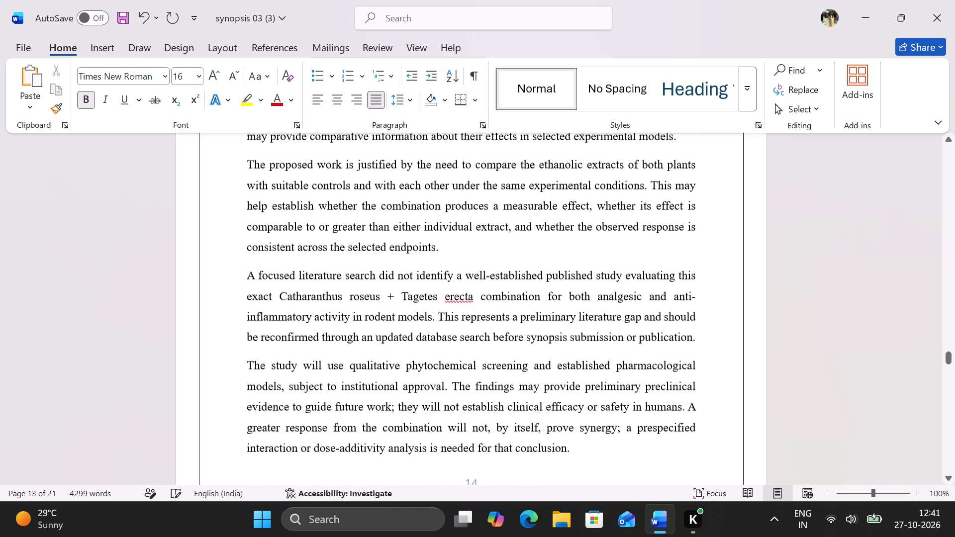
scroll(242, 330, down, 1)
scroll(242, 330, up, 6)
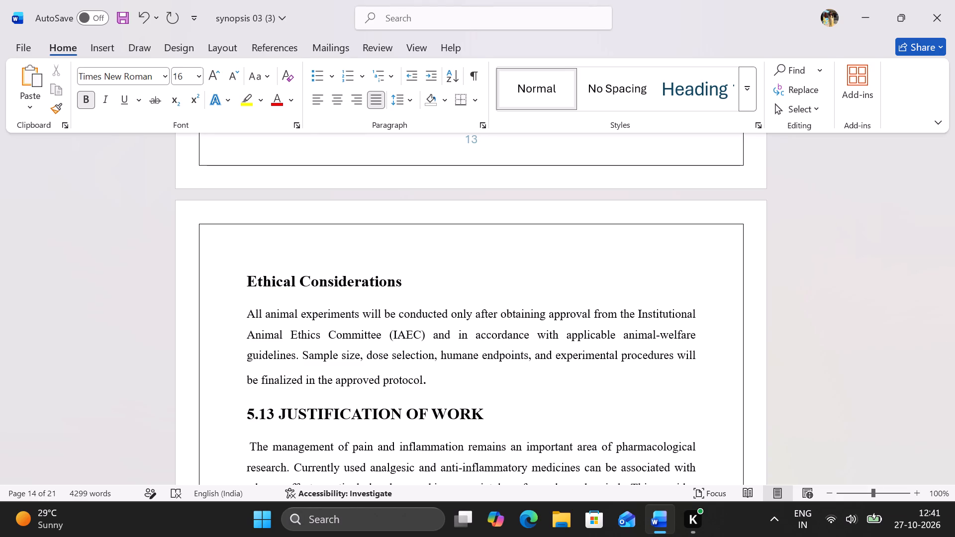
scroll(242, 330, up, 1)
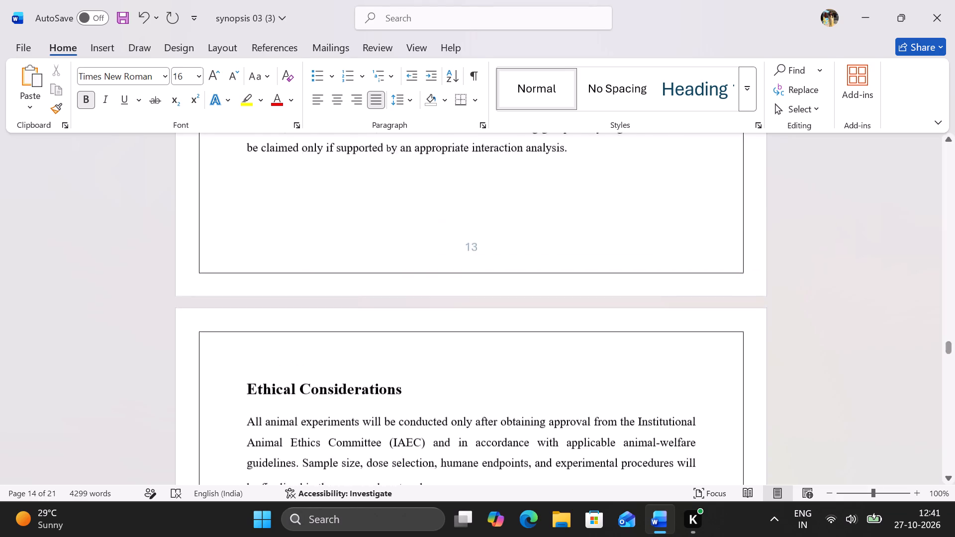
scroll(242, 330, up, 5)
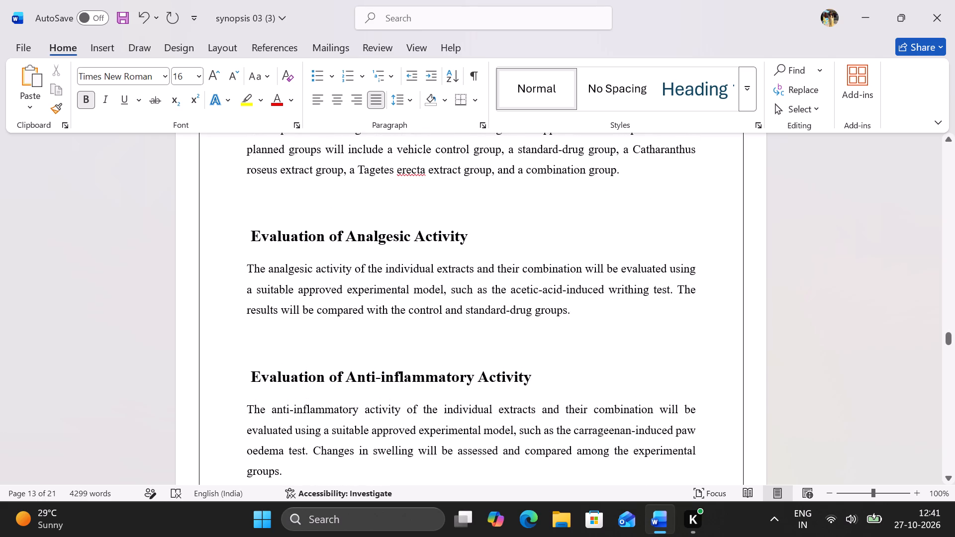
Remove the leading space and the blank line above from the Evaluation of Analgesic Activity and Evaluation of Anti-inflammatory Activity headings.
click(254, 232)
key(BackSpace)
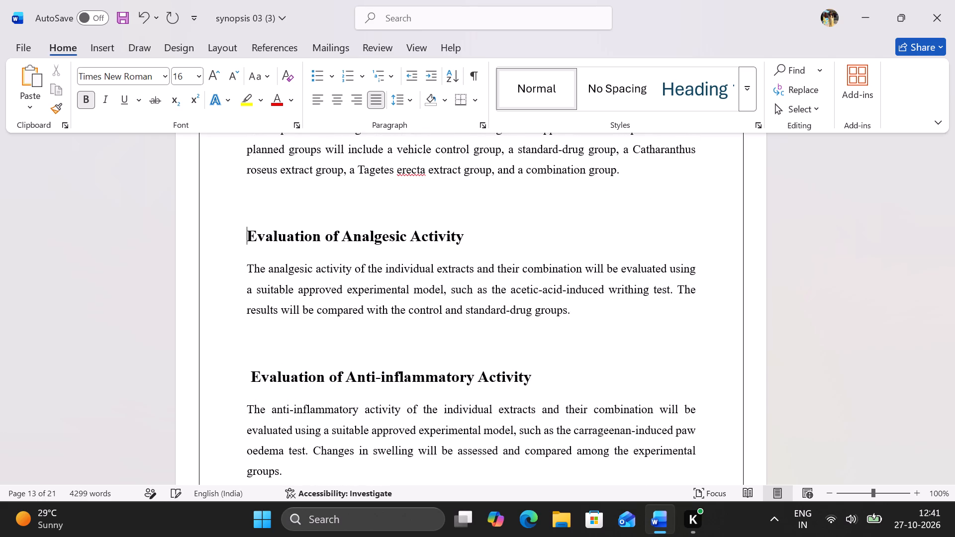
key(BackSpace)
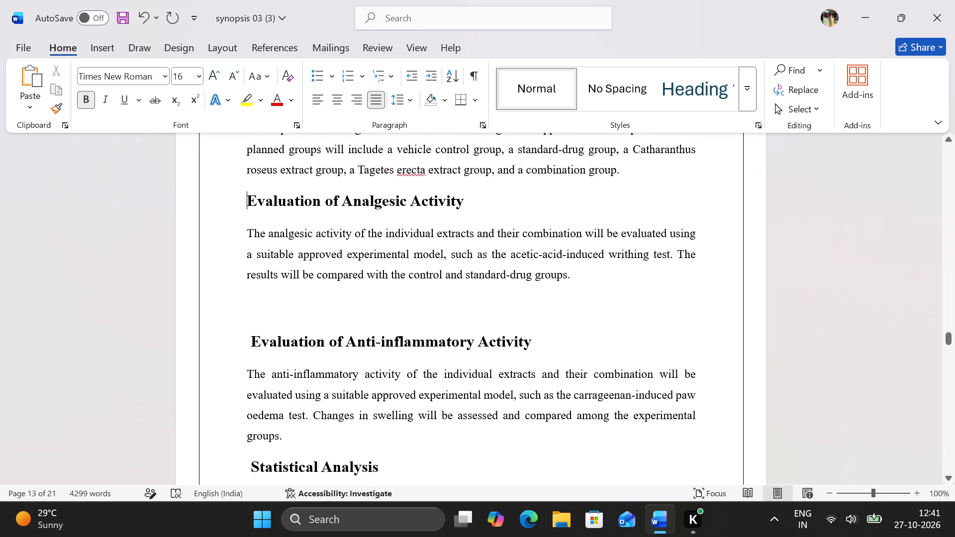
click(250, 337)
key(BackSpace)
key(BackSpace)
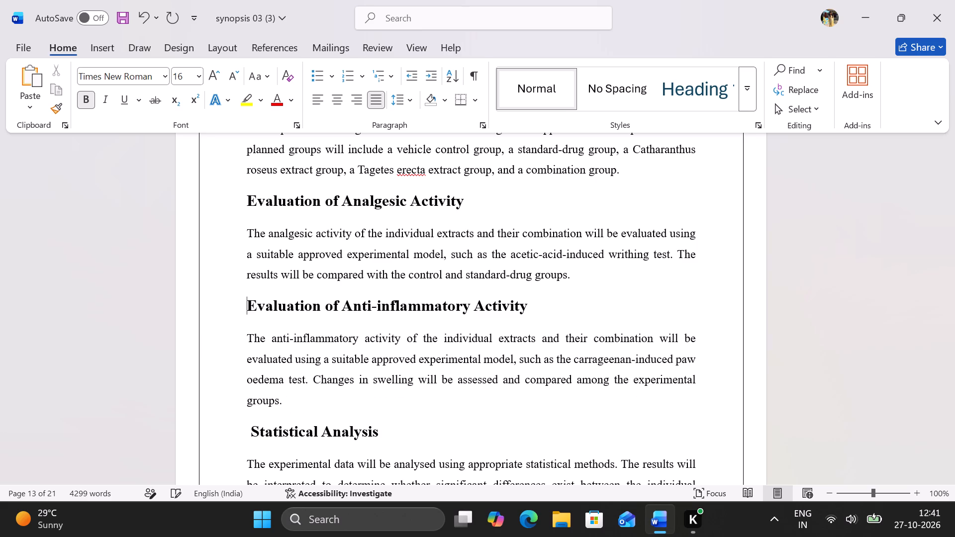
Remove the two blank lines between the Statistical Analysis paragraph and the Ethical Considerations heading.
scroll(250, 337, down, 7)
scroll(100, 234, up, 1)
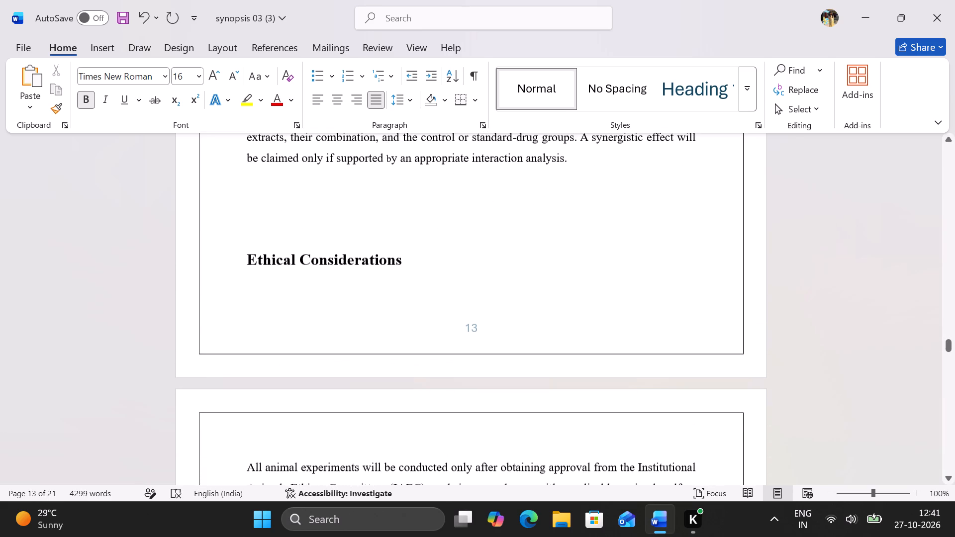
click(245, 256)
key(BackSpace)
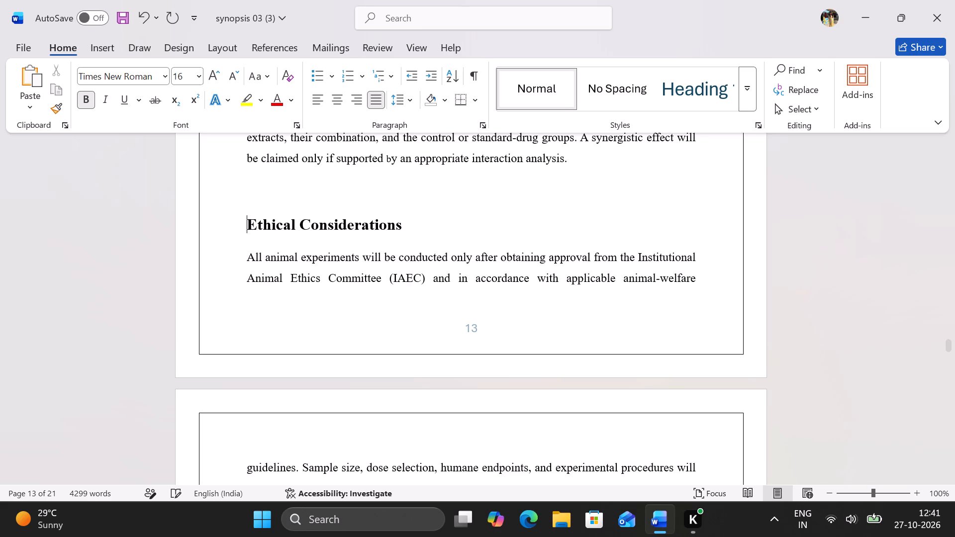
key(BackSpace)
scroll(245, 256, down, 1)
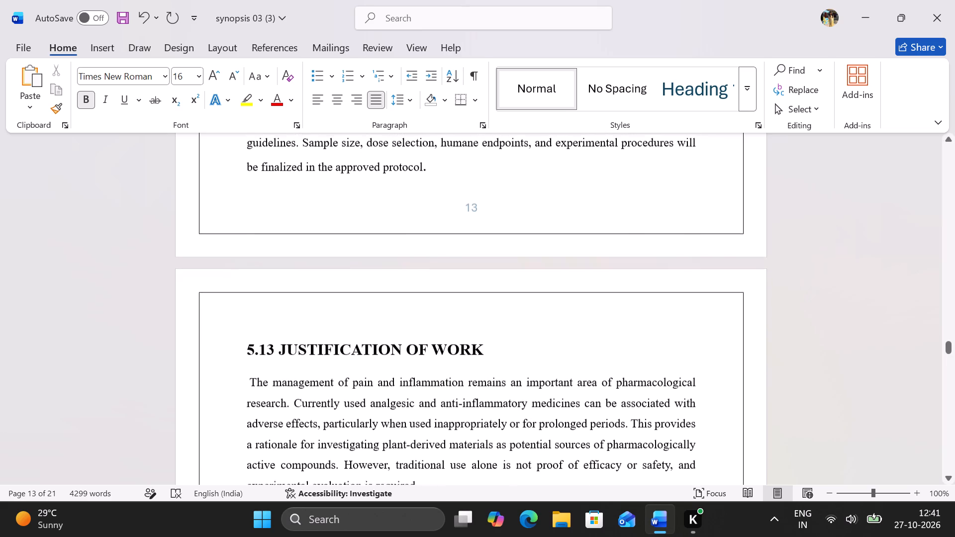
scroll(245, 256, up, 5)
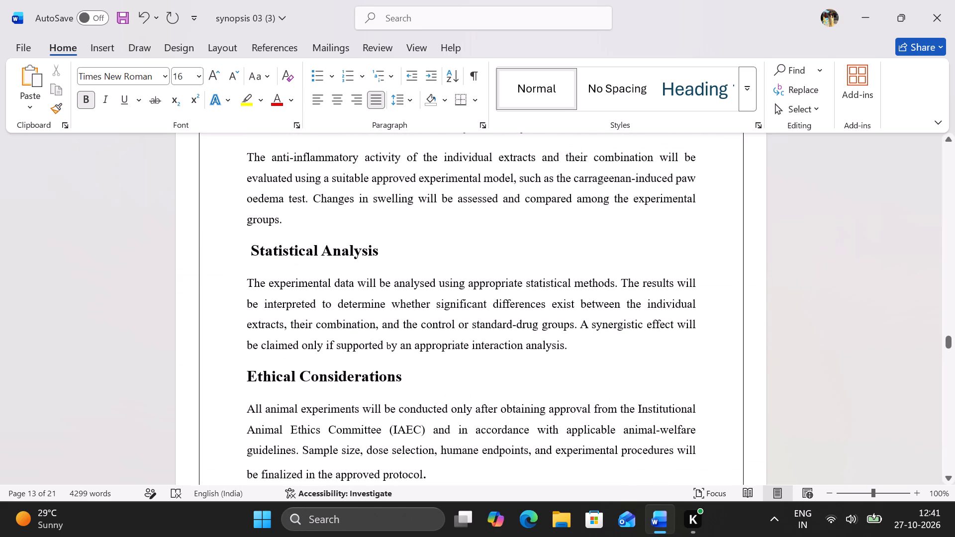
Look back over the Materials and Methodology section and the earlier pages up to the title page.
scroll(245, 256, up, 6)
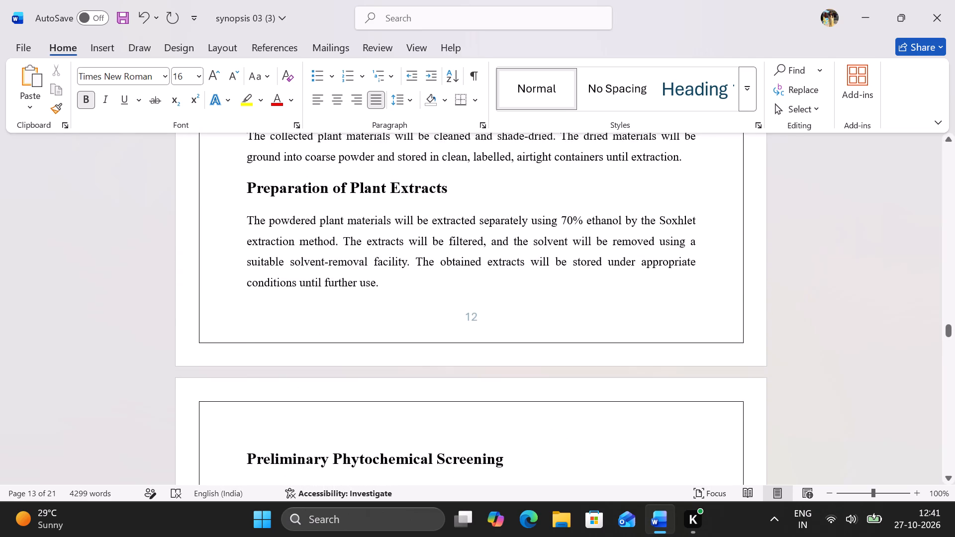
scroll(245, 256, up, 4)
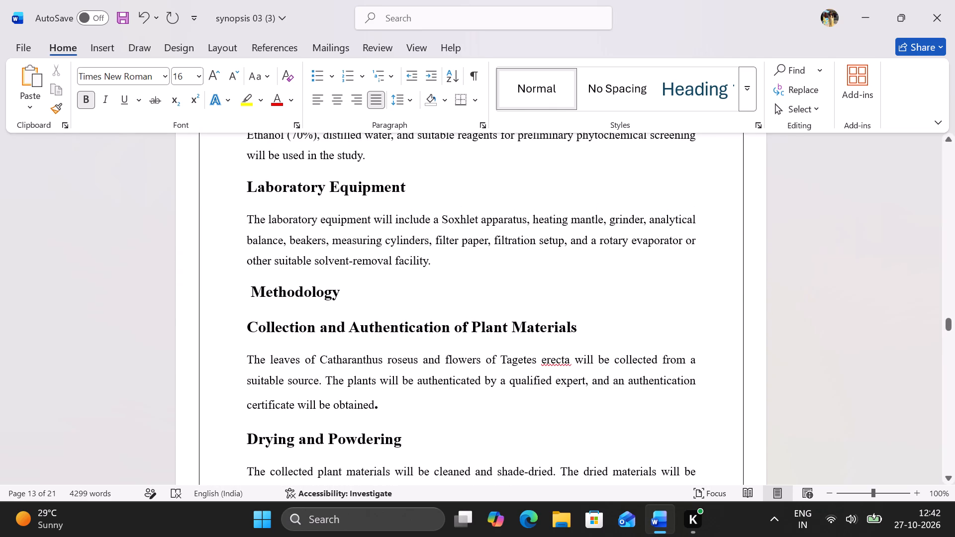
scroll(245, 256, up, 3)
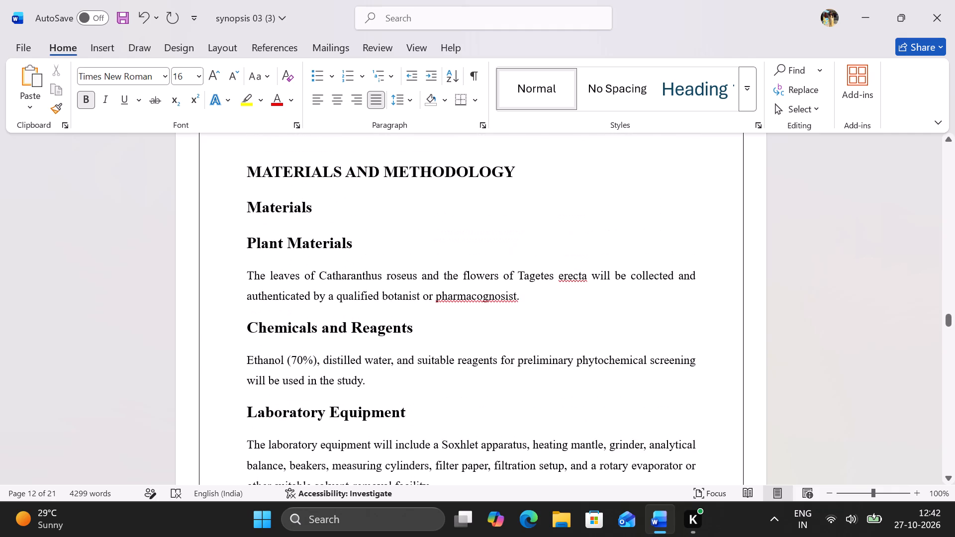
scroll(245, 256, up, 1)
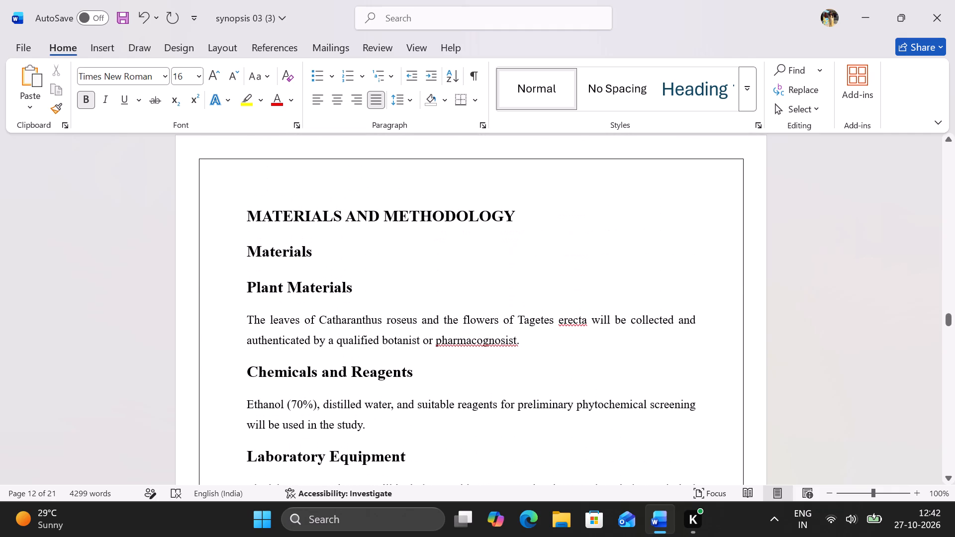
scroll(245, 256, up, 15)
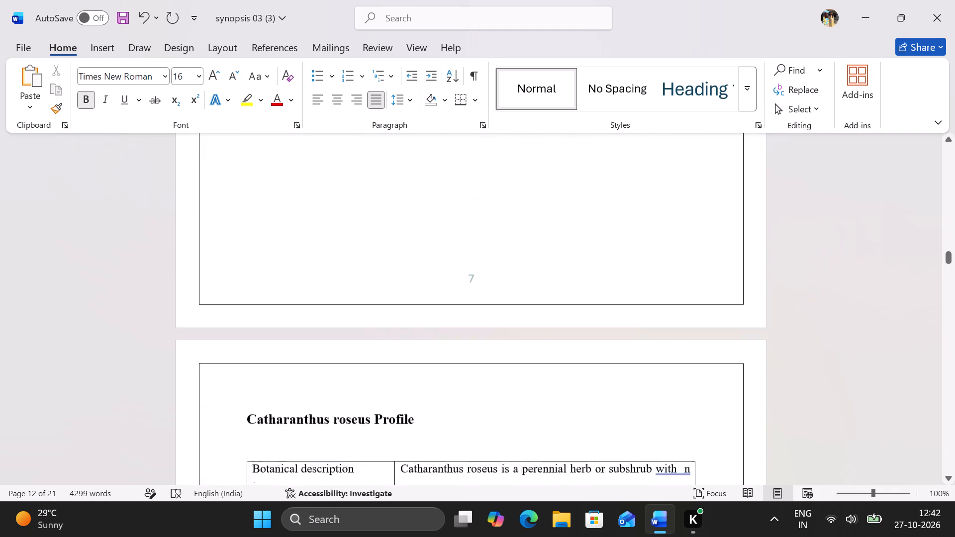
scroll(245, 256, up, 15)
scroll(245, 256, up, 8)
Remove the stray space before the closing bracket in Master of Pharmacy (Pharmacology) on the title page.
scroll(245, 256, down, 2)
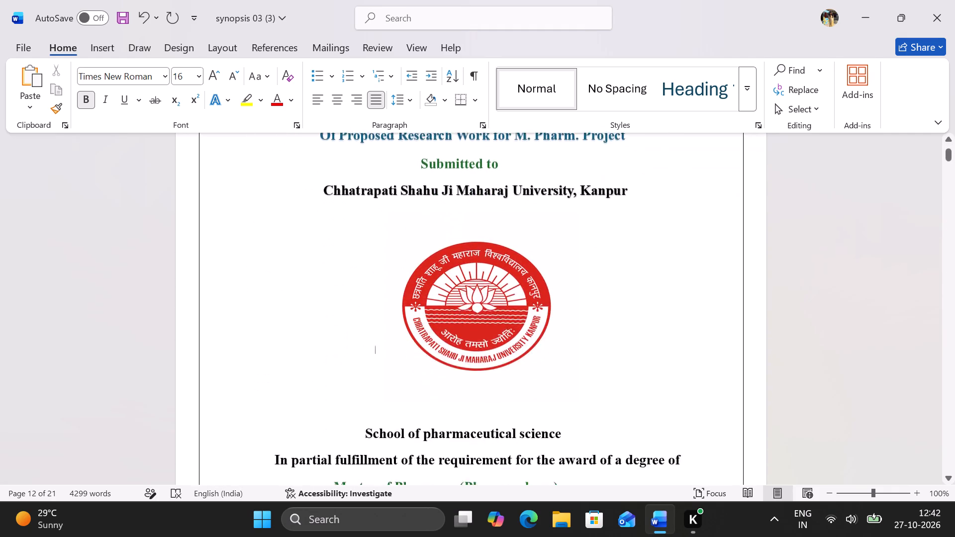
scroll(245, 256, down, 1)
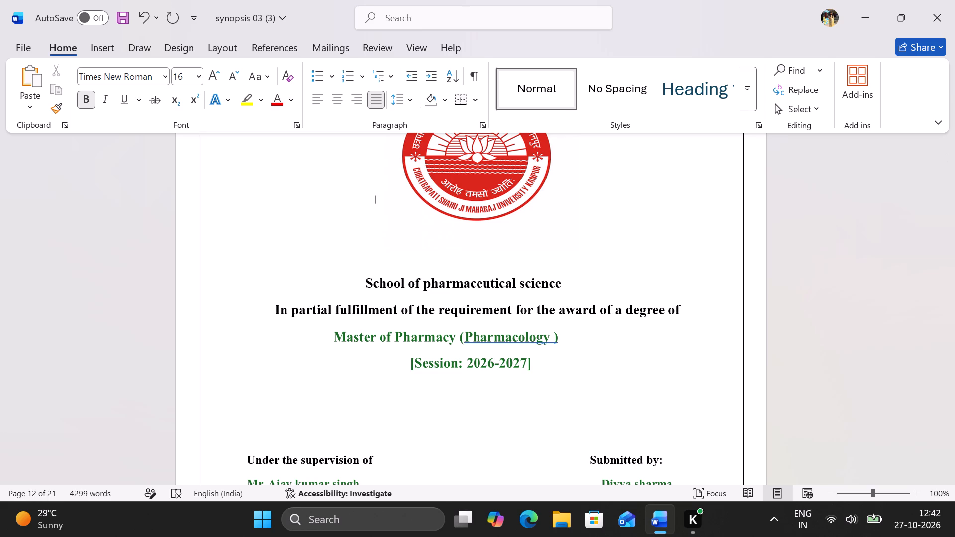
scroll(245, 256, down, 1)
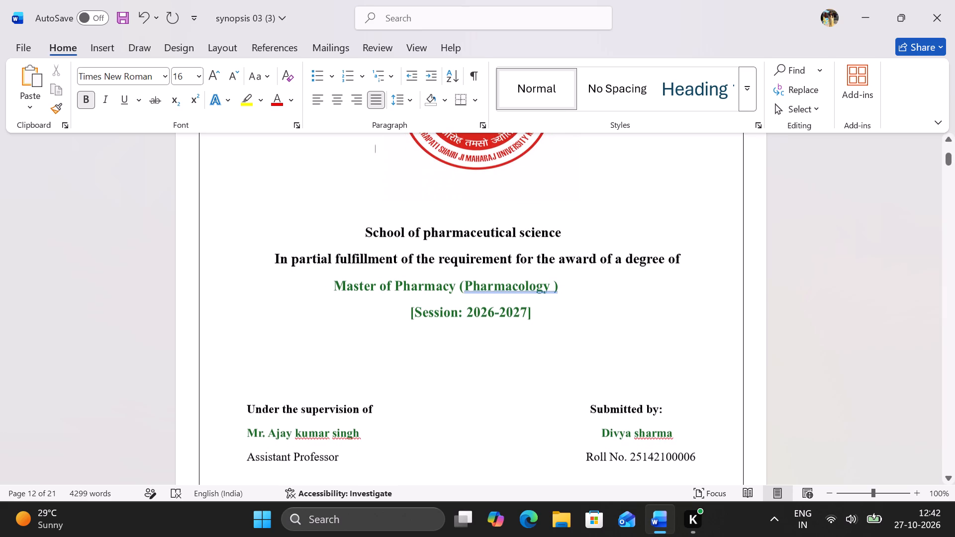
click(555, 288)
key(BackSpace)
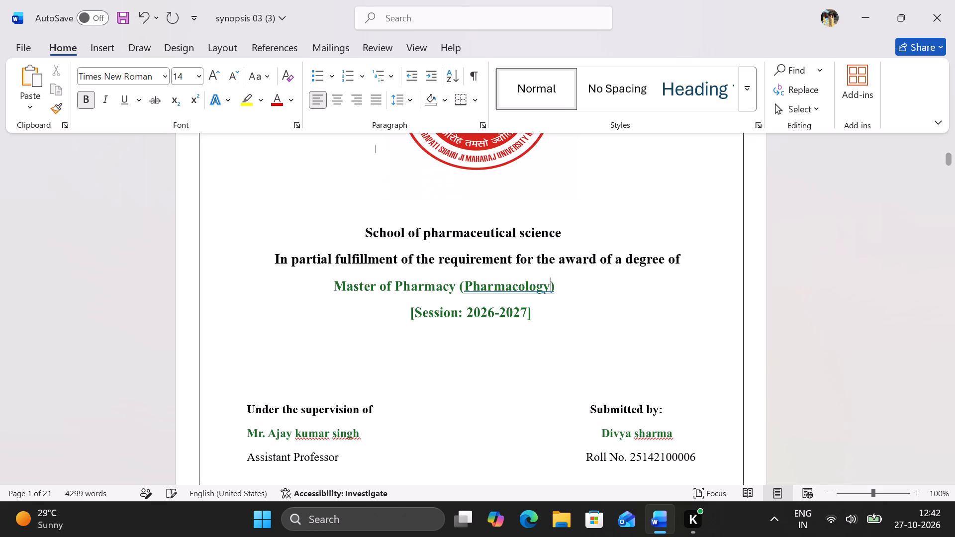
Capitalise the first letters of the student's surname and the supervisor's middle name and surname on the title page.
scroll(563, 320, down, 1)
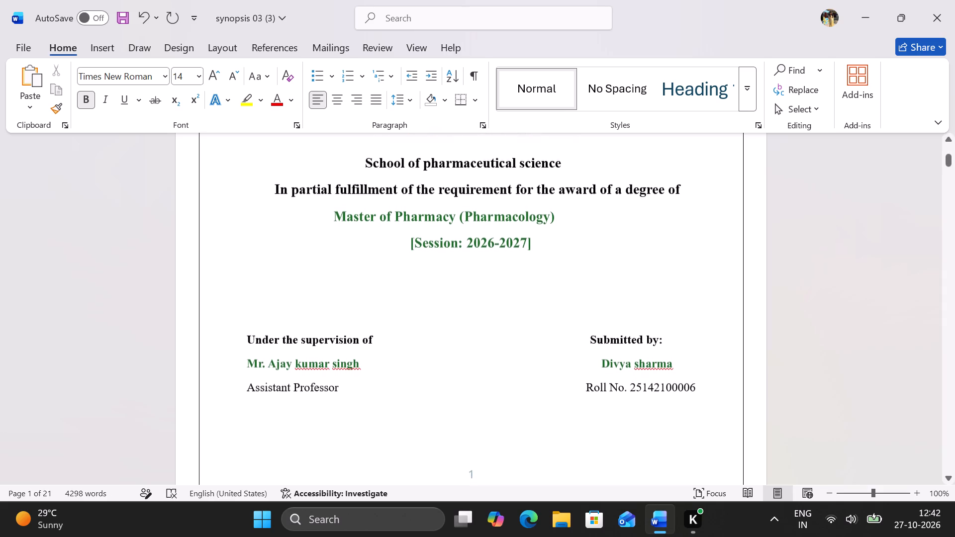
scroll(563, 320, down, 2)
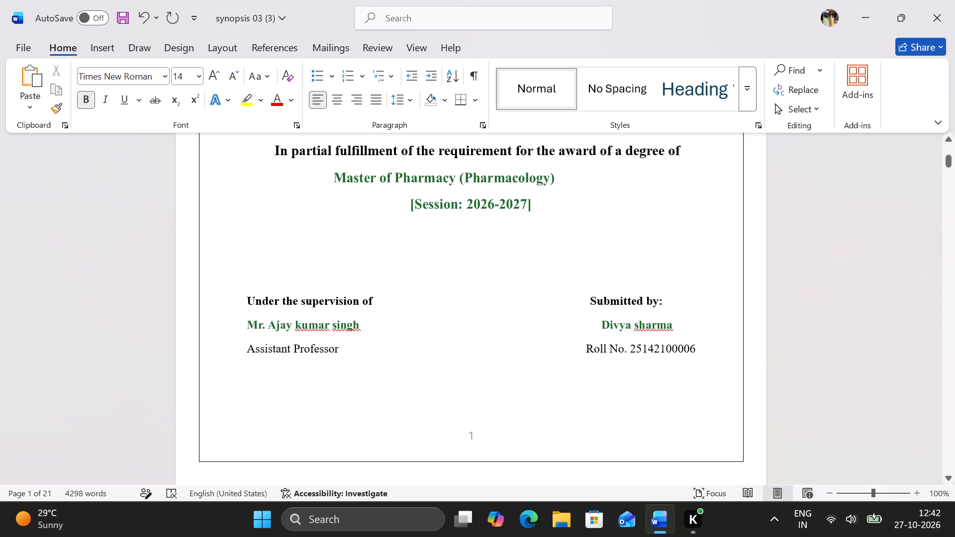
scroll(563, 320, down, 1)
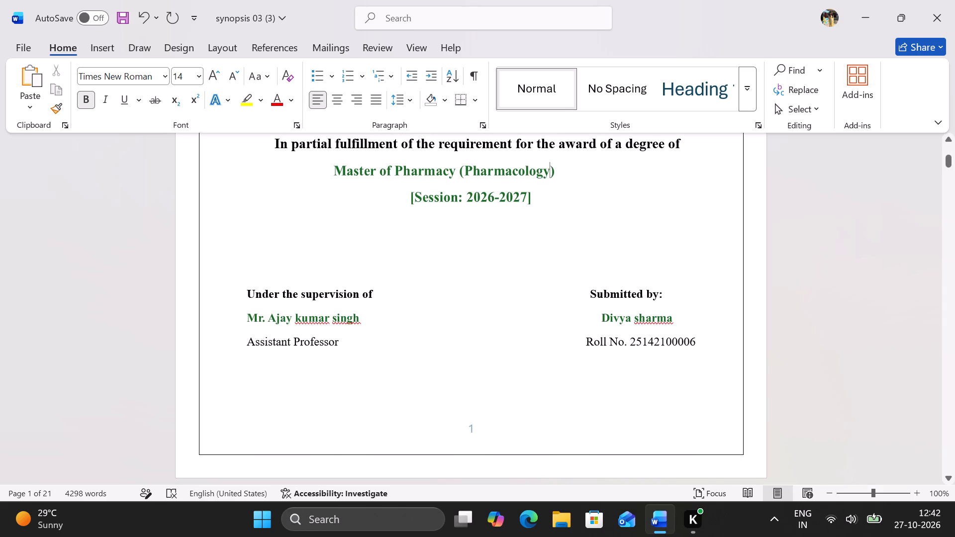
click(637, 319)
key(BackSpace)
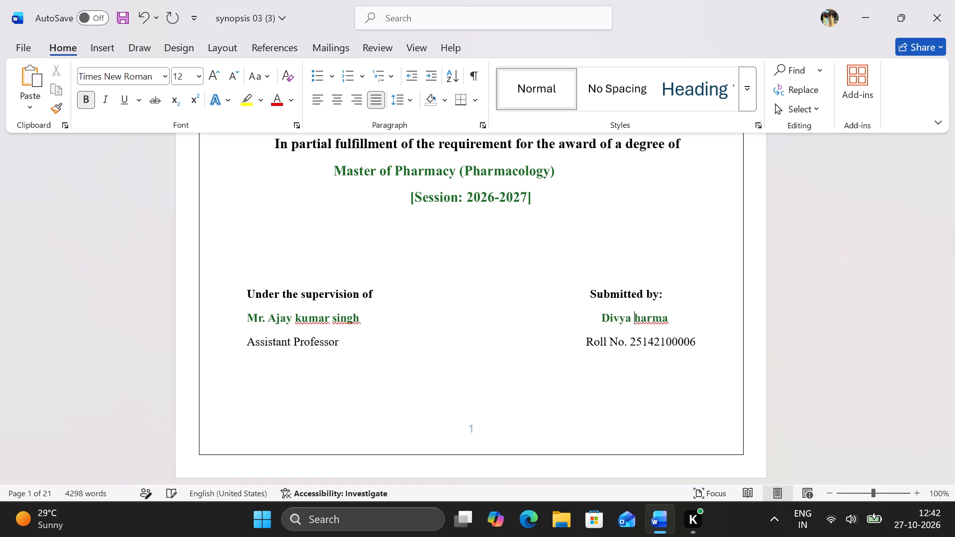
key(s)
click(338, 319)
key(BackSpace)
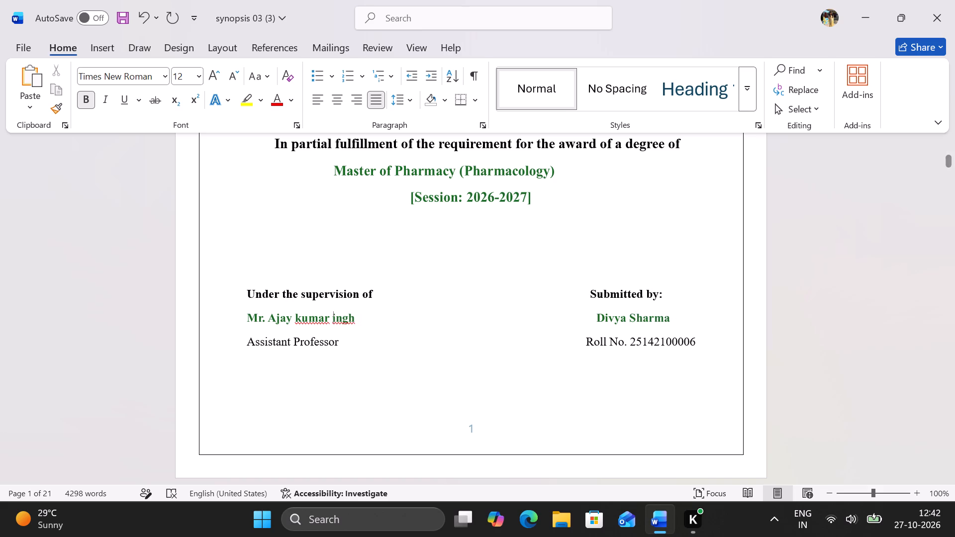
key(s)
click(298, 319)
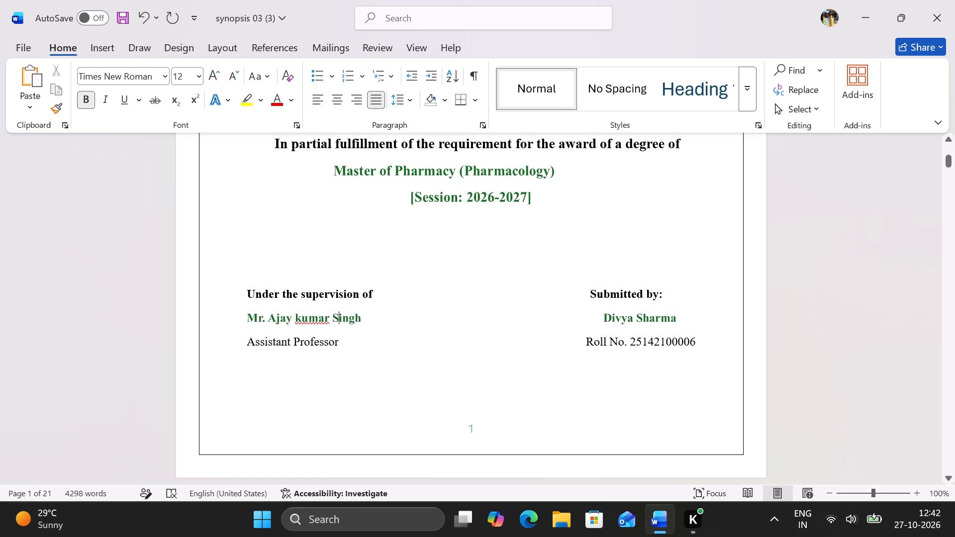
key(Right)
key(BackSpace)
key(k)
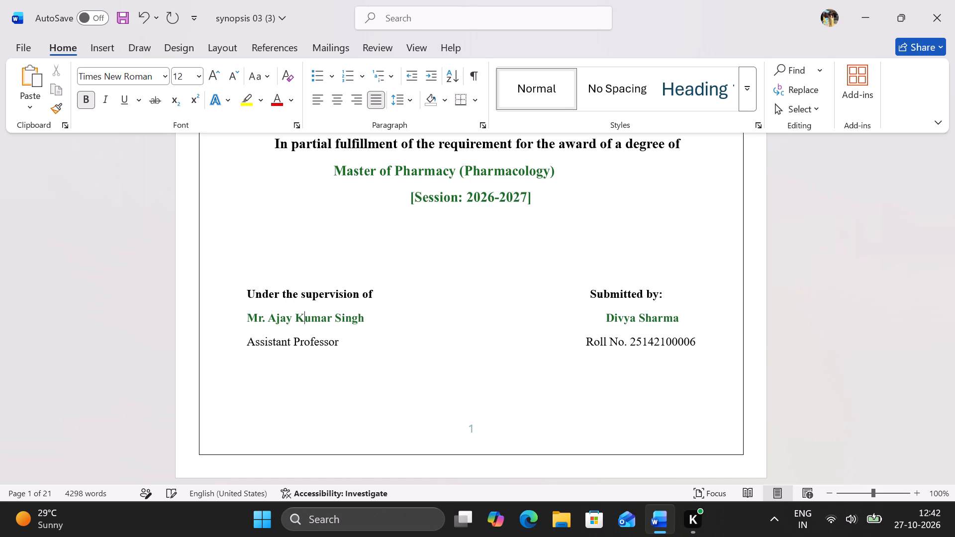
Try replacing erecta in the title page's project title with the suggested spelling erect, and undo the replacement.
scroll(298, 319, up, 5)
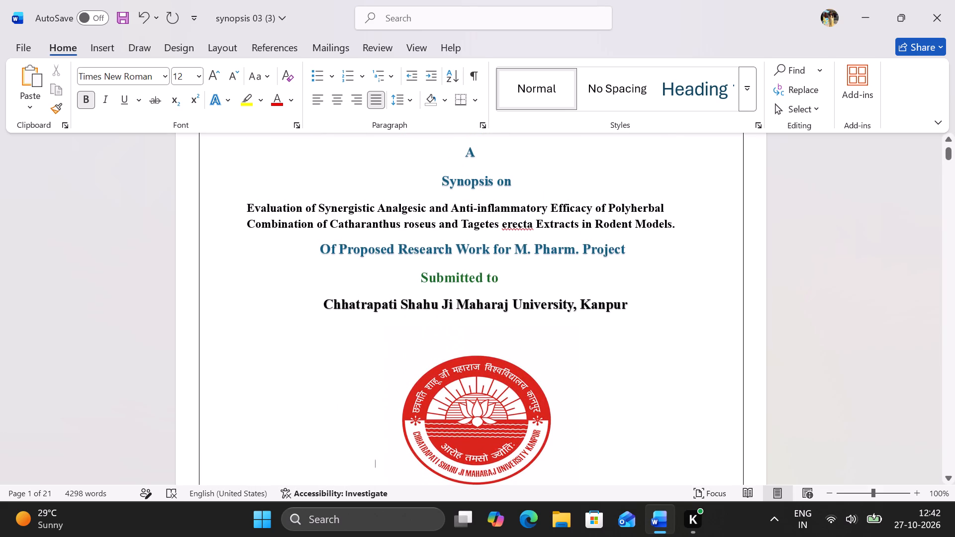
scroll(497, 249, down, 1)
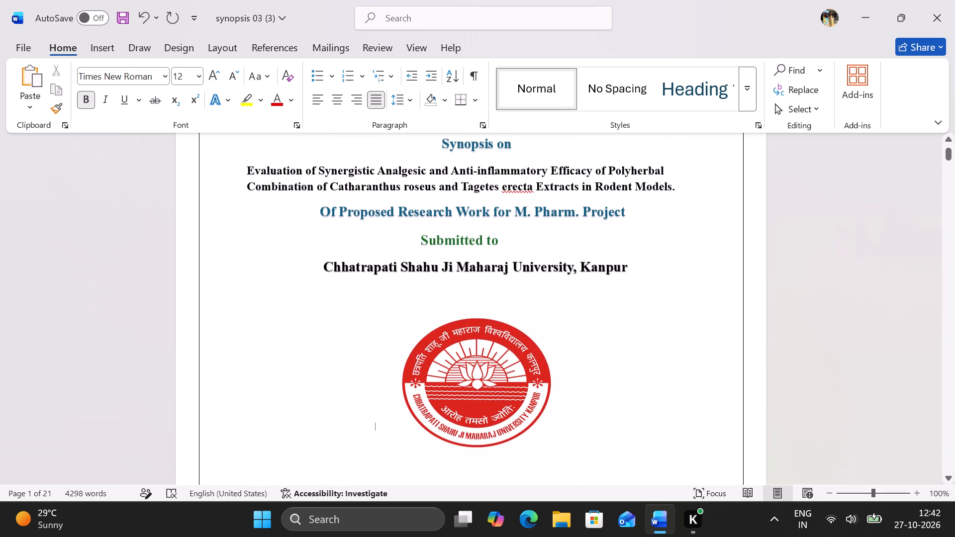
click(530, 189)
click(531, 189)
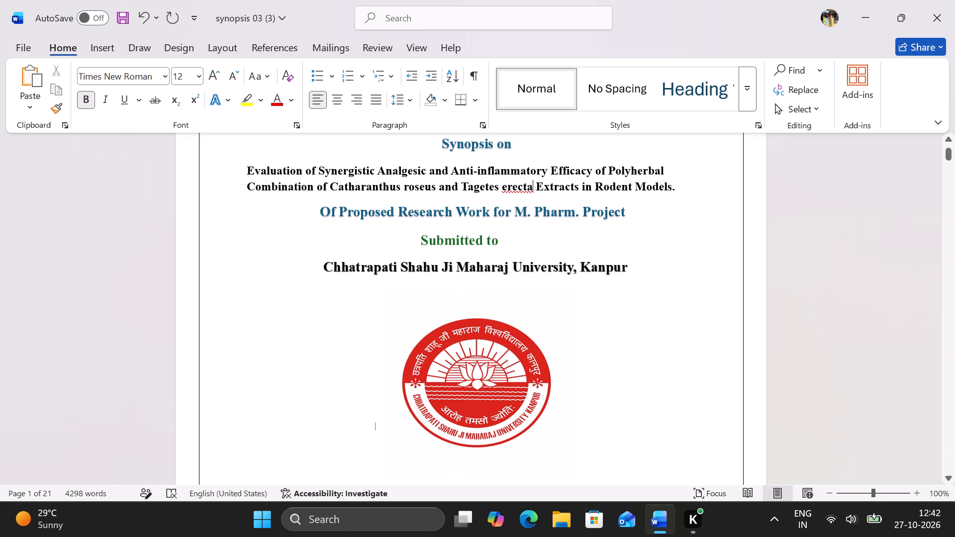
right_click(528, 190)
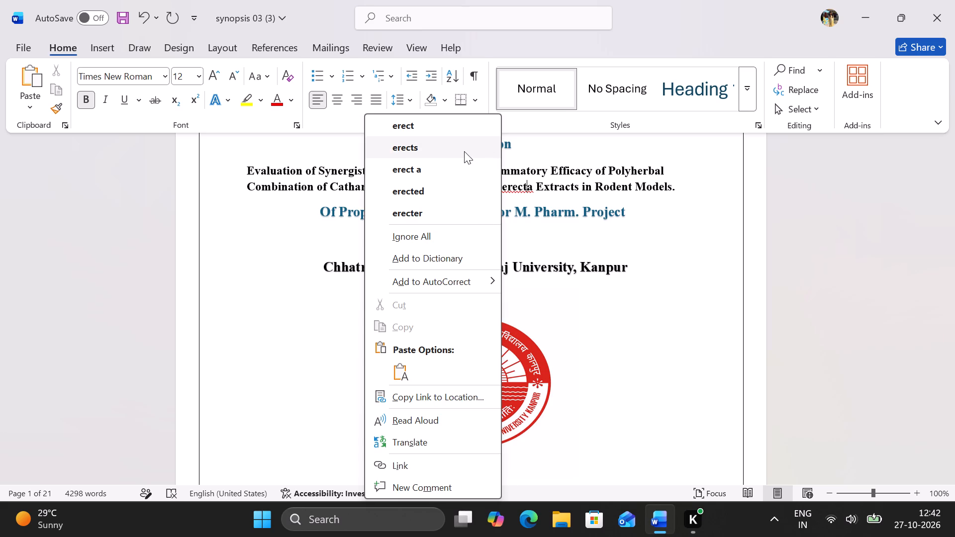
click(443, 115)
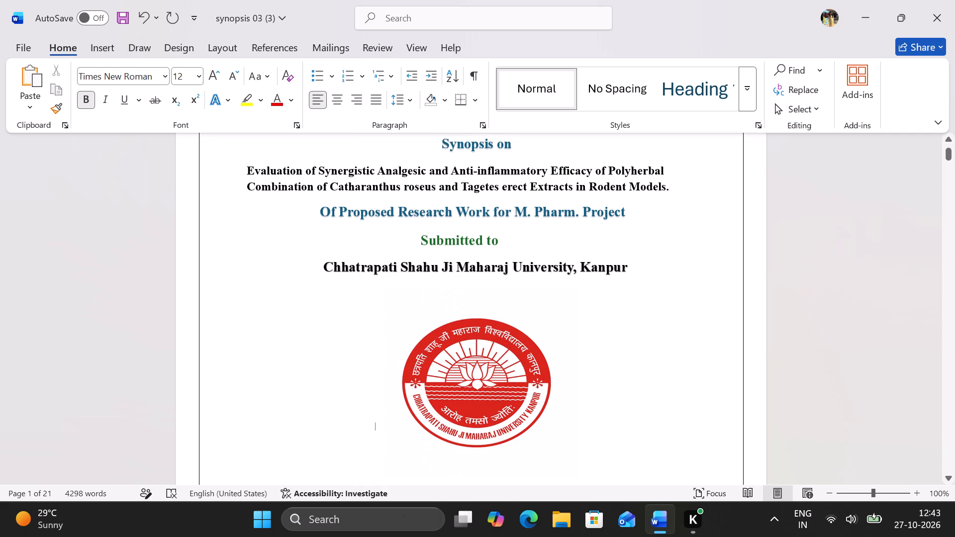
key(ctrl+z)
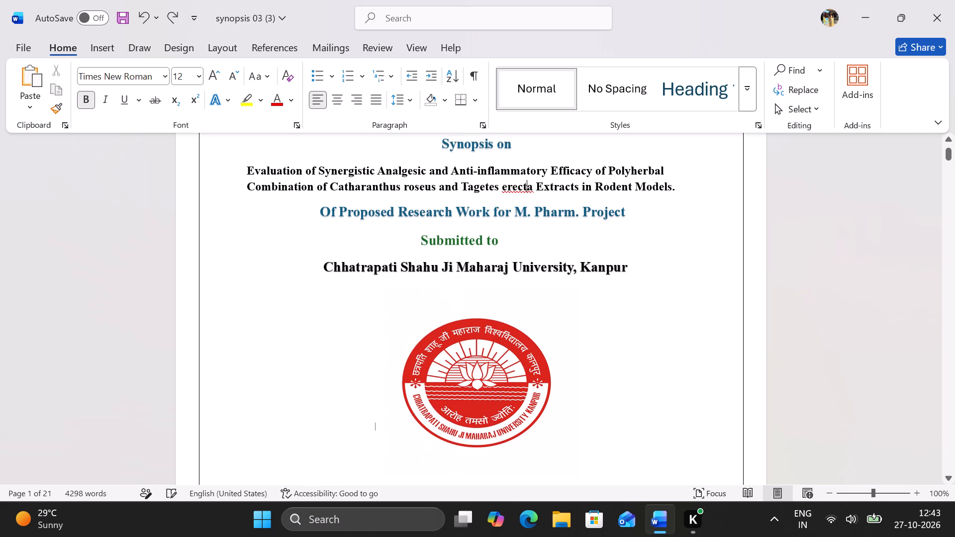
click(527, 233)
Insert a blank line between the CERTIFICATE heading and the certificate paragraph.
scroll(527, 233, right, 1)
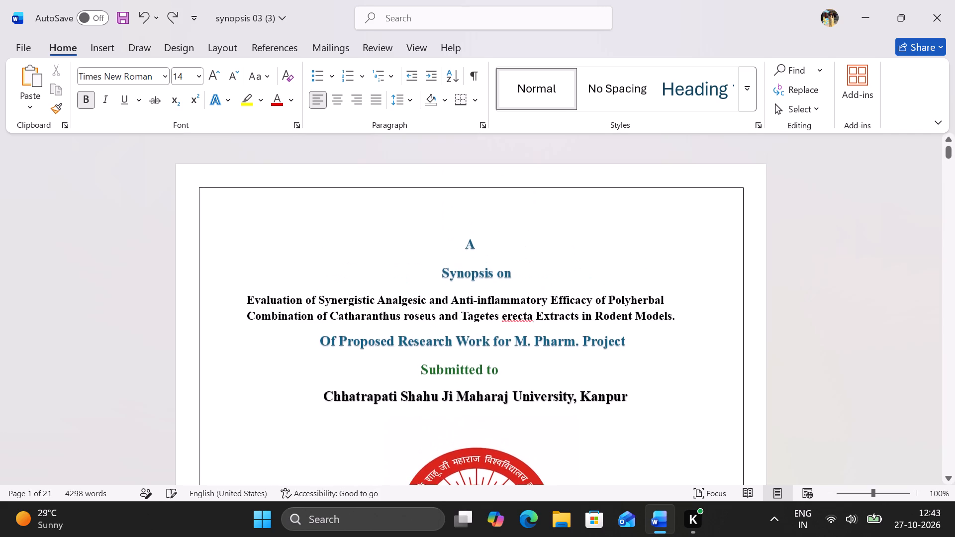
scroll(527, 233, down, 3)
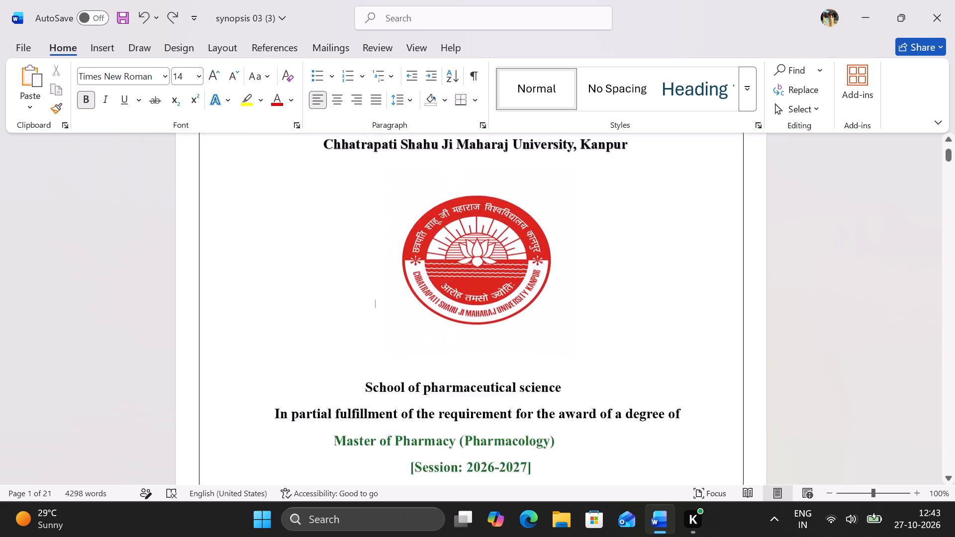
scroll(527, 233, down, 4)
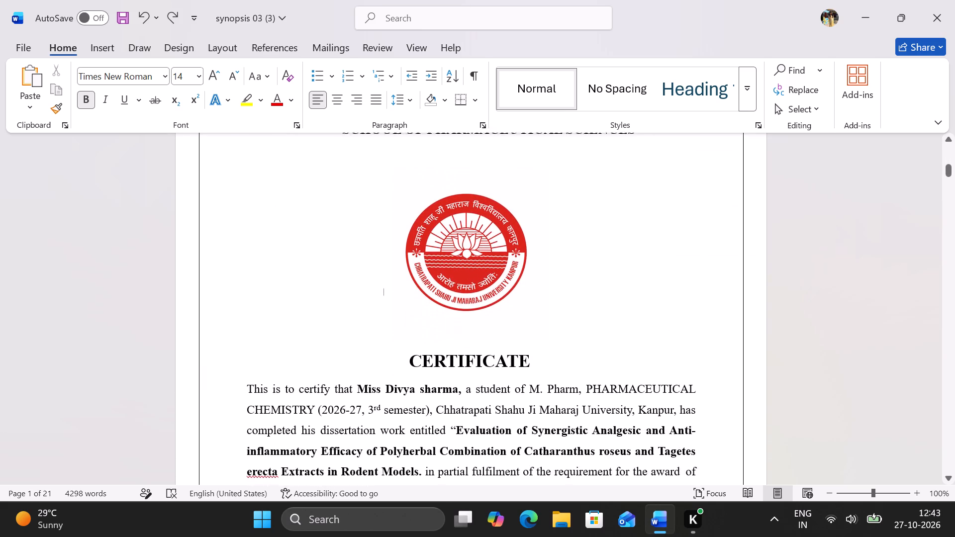
scroll(527, 233, down, 1)
click(532, 238)
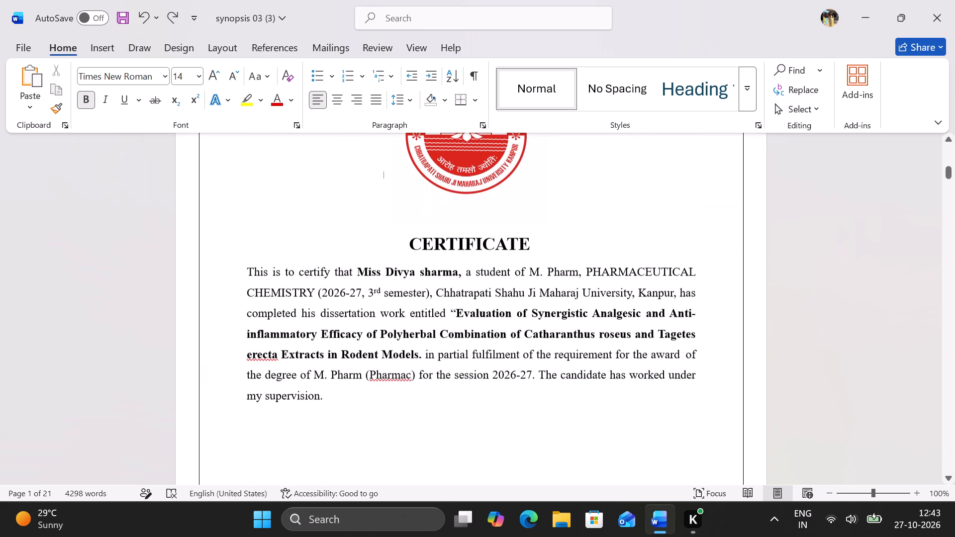
key(Return)
Complete the bracketed abbreviation Pharmac after M. Pharm in the certificate paragraph so it reads Pharmacology.
scroll(532, 238, down, 1)
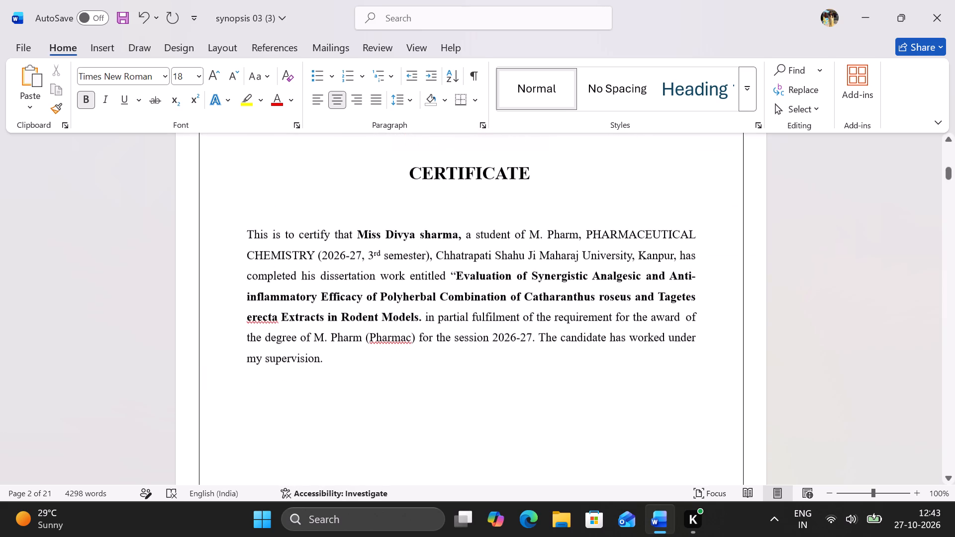
scroll(532, 238, down, 2)
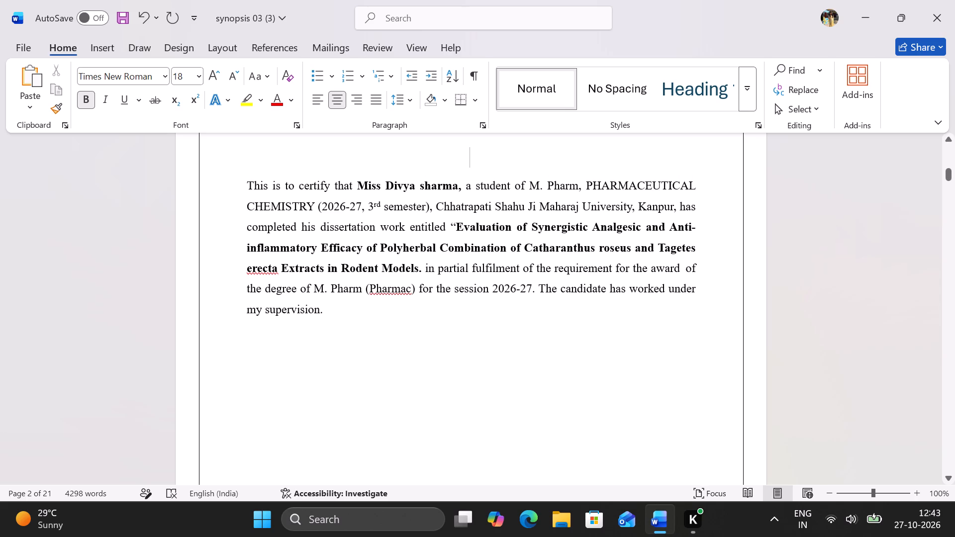
click(412, 288)
text(OLOGY)
key(BackSpace)
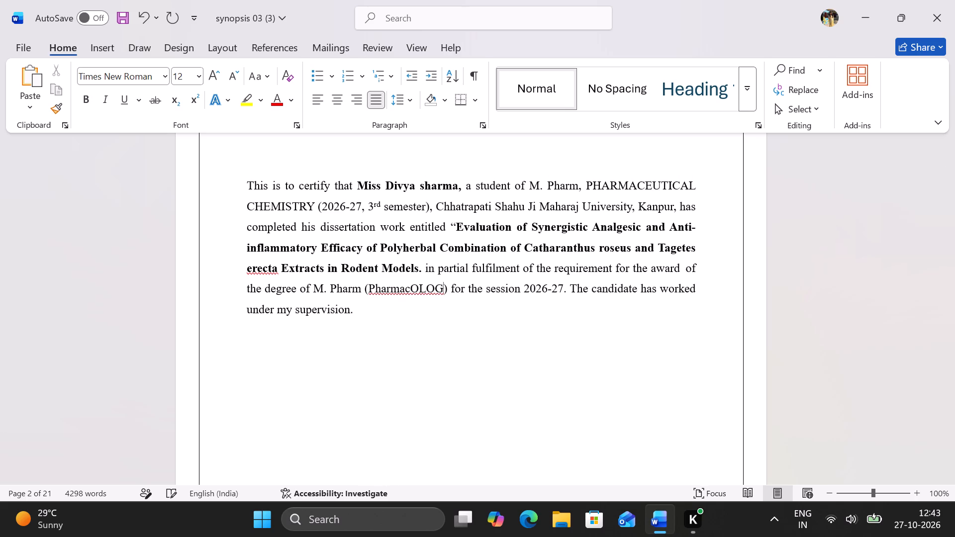
key(BackSpace)
key(BackSpace)
key(BackSpace)
key(BackSpace)
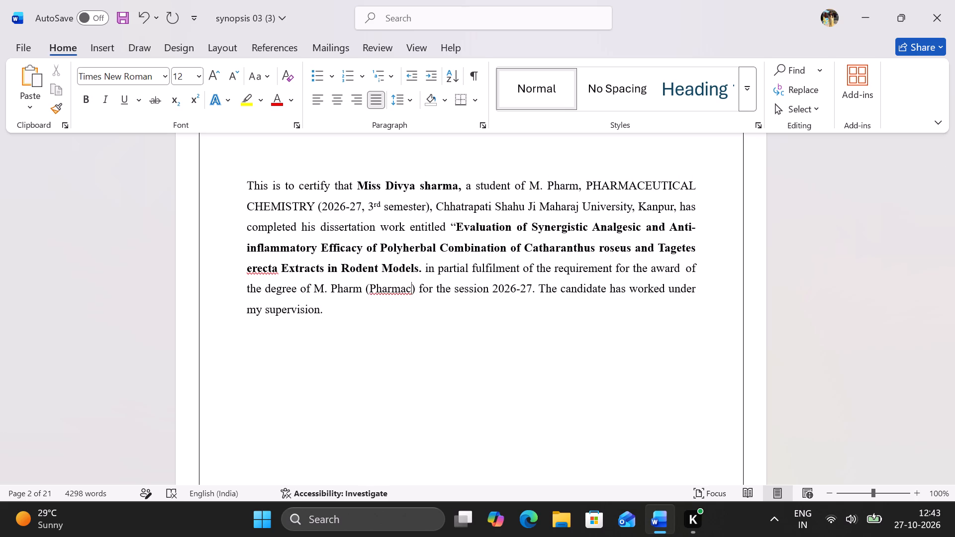
key(o)
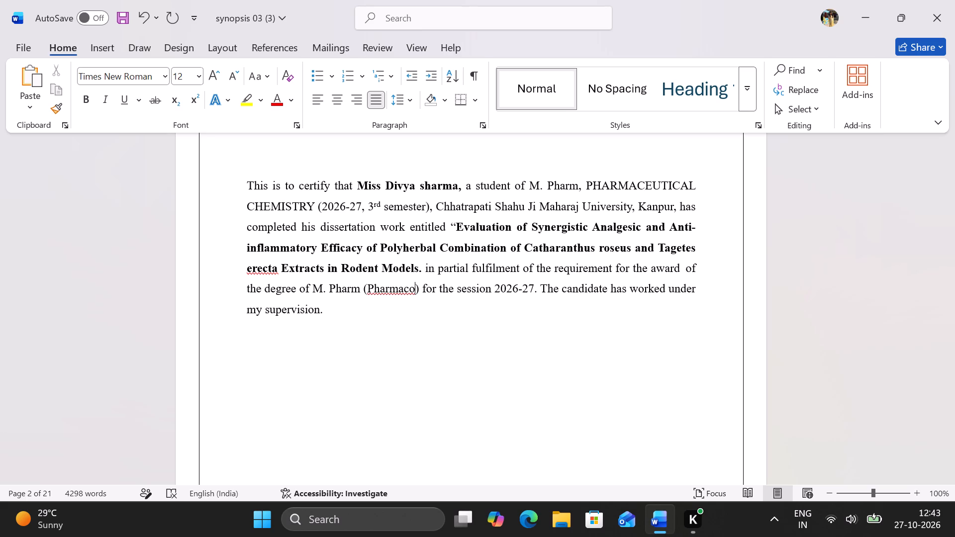
text(logy)
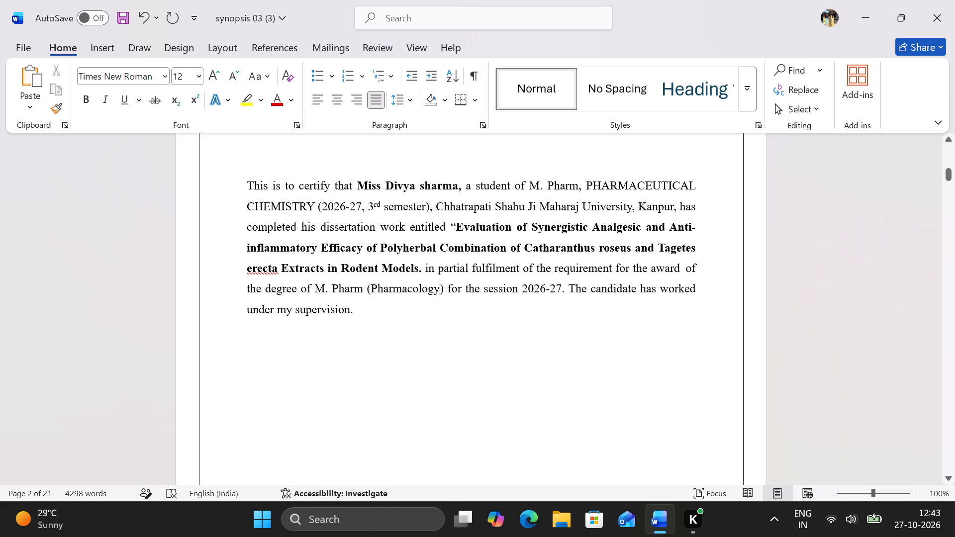
scroll(382, 352, down, 1)
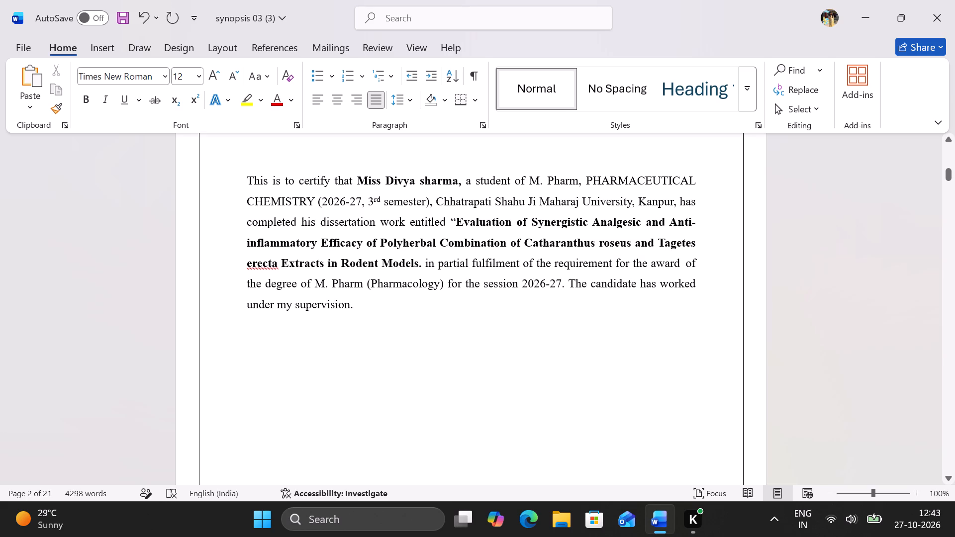
Remove the blank lines above the CONFIRMATION FOR REGISTRATION OF SUBJECT DISSERTATION heading, reinserting a single line break before it.
scroll(382, 352, down, 4)
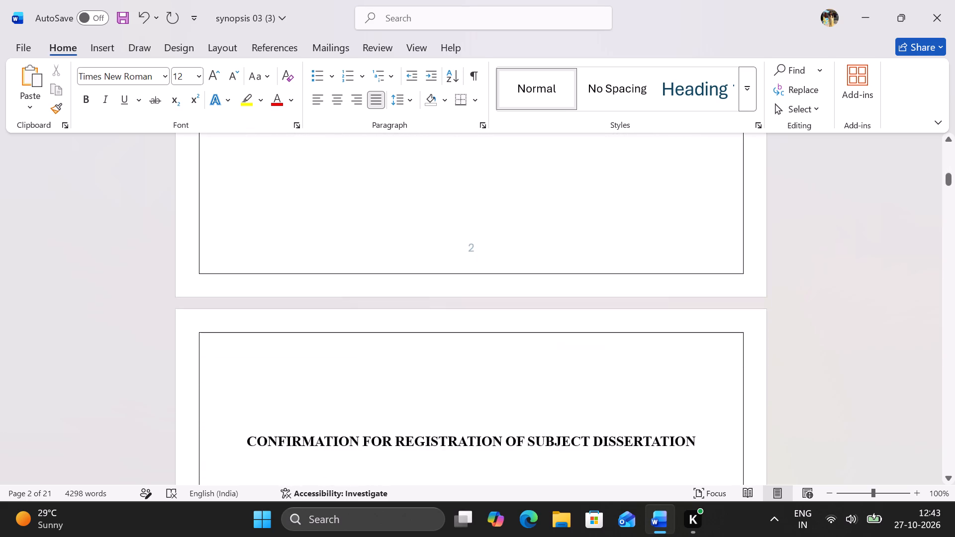
scroll(382, 352, down, 2)
click(246, 299)
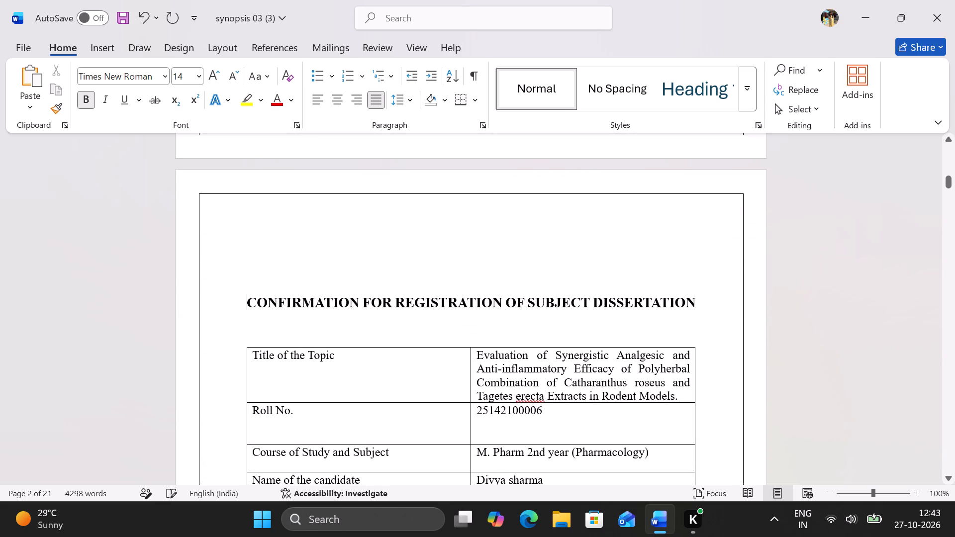
key(BackSpace)
key(BackSpace)
key(BackSpace)
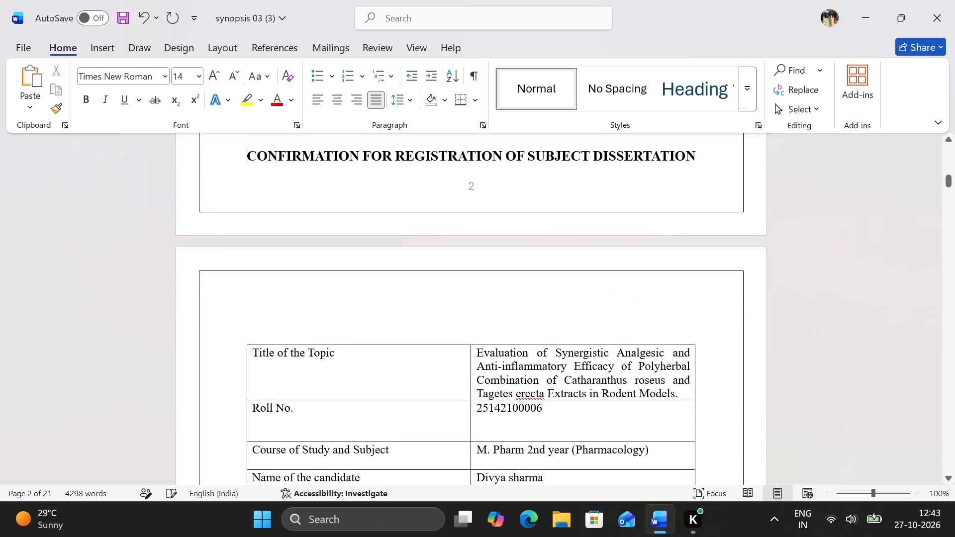
key(Return)
Capitalize the first letters of the supervisor's middle name and surname in the Name and Designation of Supervisor row.
scroll(246, 299, down, 3)
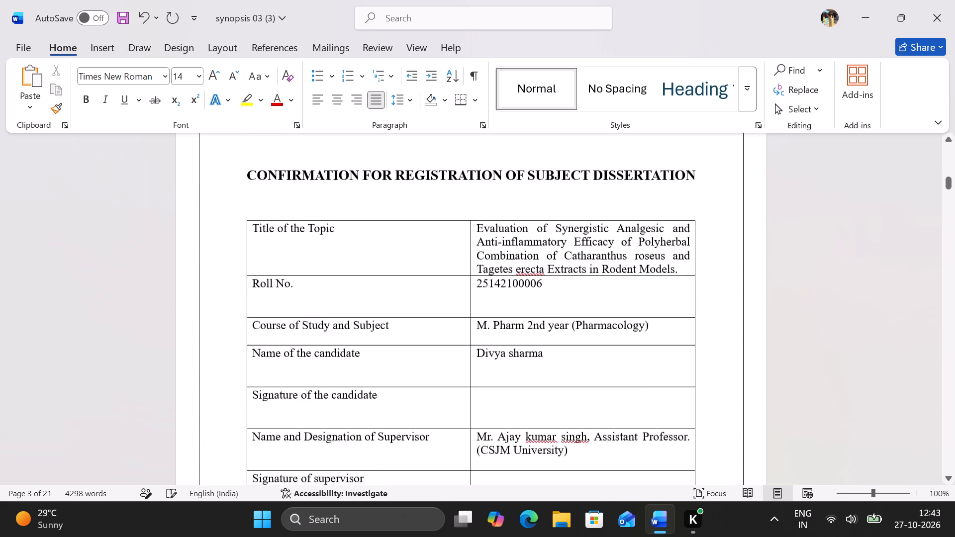
scroll(246, 299, down, 2)
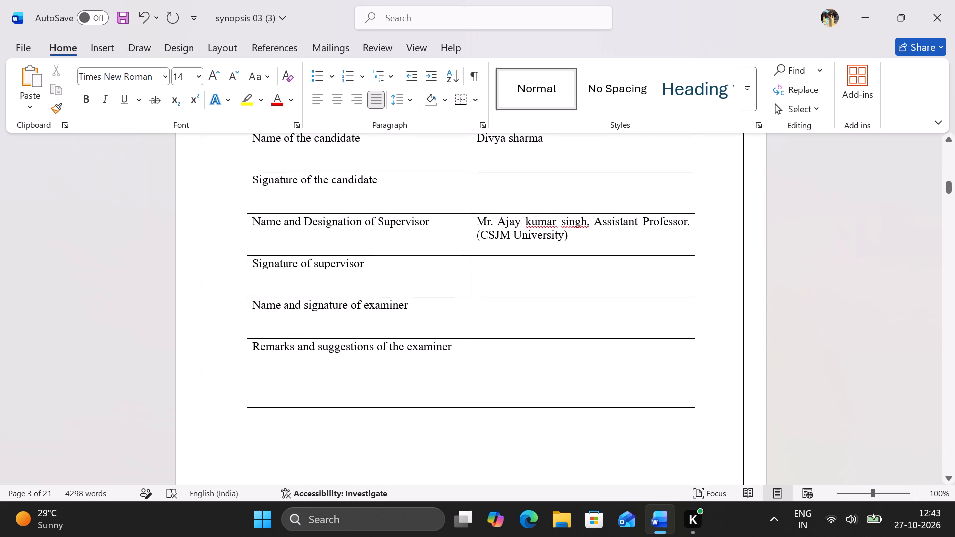
click(528, 220)
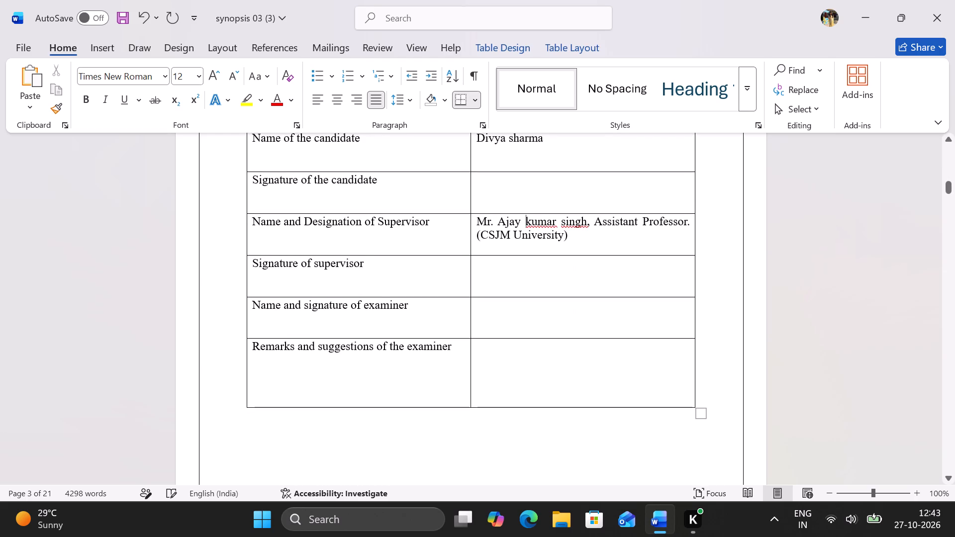
click(534, 220)
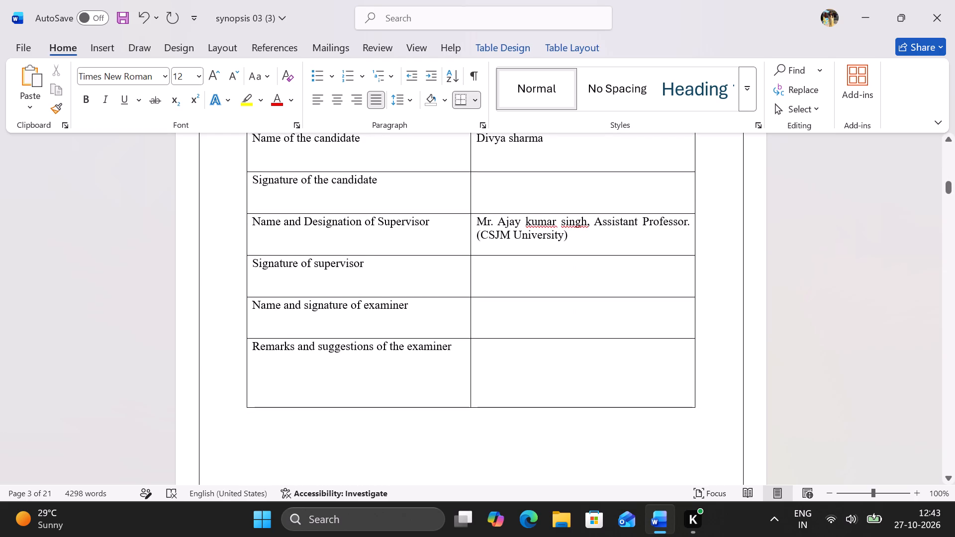
click(534, 220)
key(BackSpace)
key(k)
key(BackSpace)
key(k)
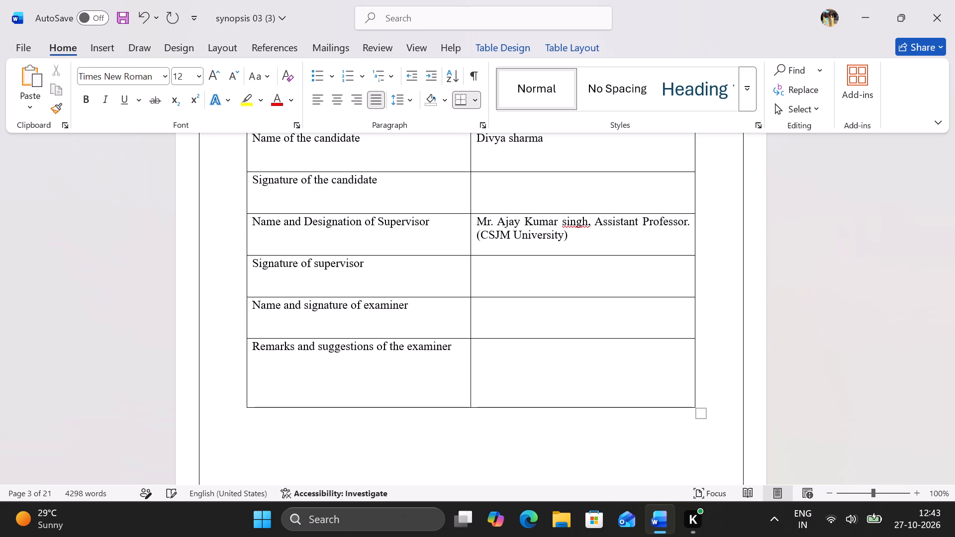
click(565, 223)
key(BackSpace)
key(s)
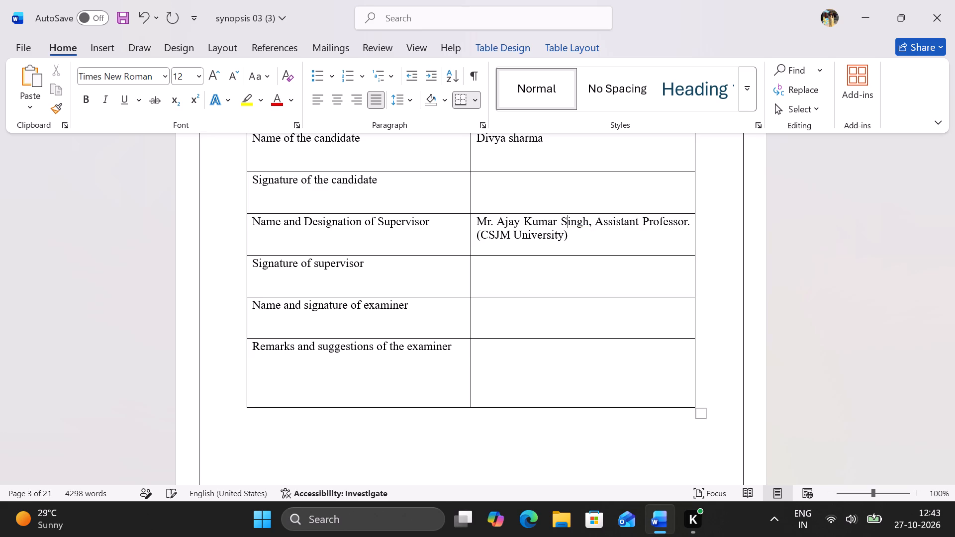
Remove the centering and the preceding line break from the LIST OF CONTENTS heading, reinserting a single line break before it.
scroll(565, 223, down, 3)
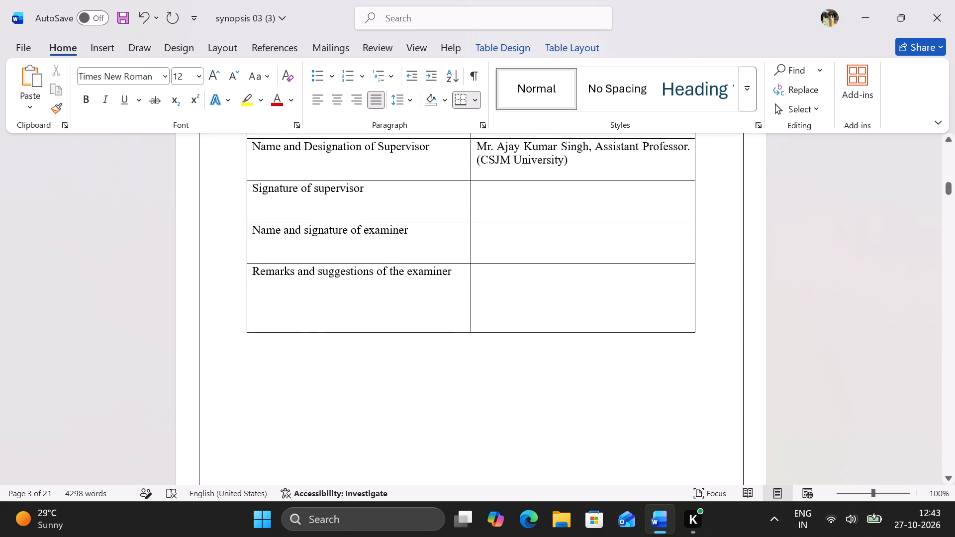
scroll(565, 223, down, 3)
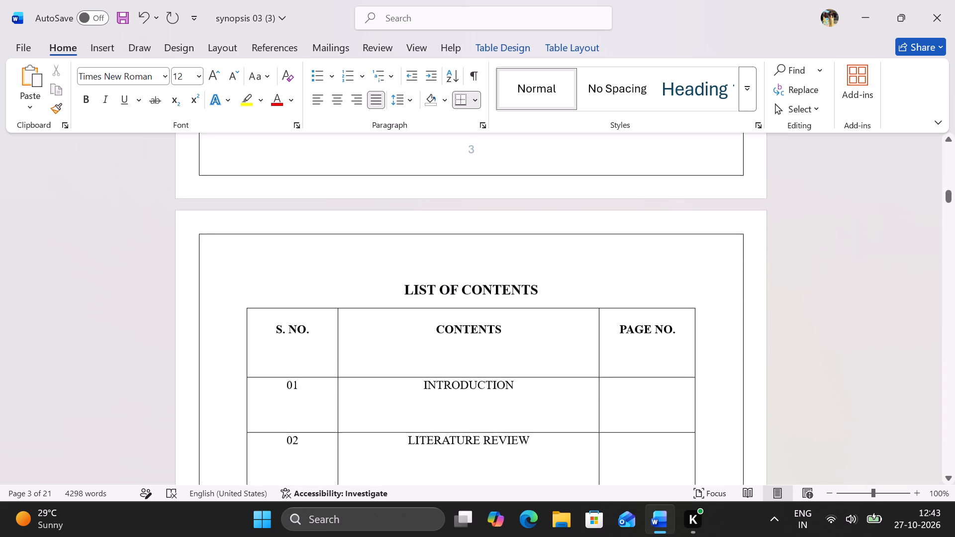
scroll(565, 223, down, 2)
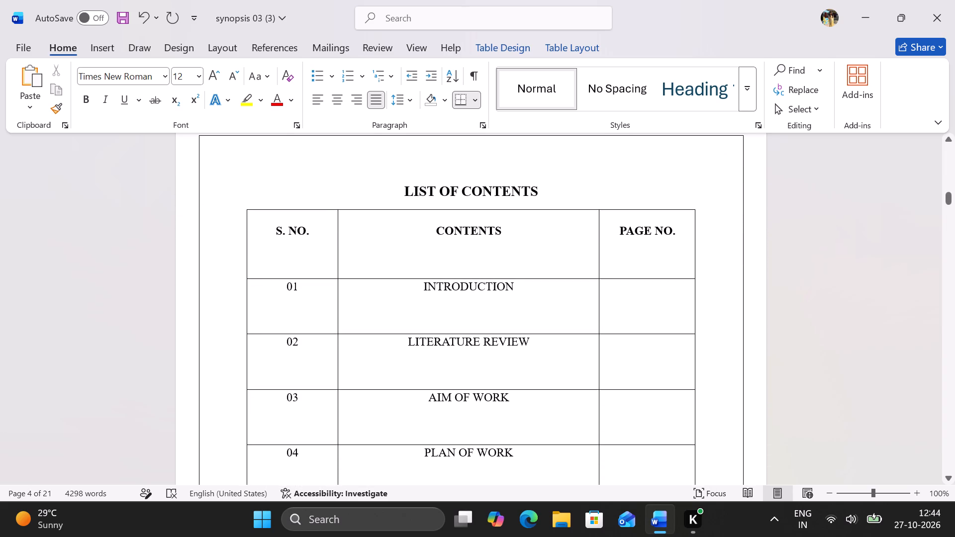
click(404, 193)
key(BackSpace)
key(BackSpace)
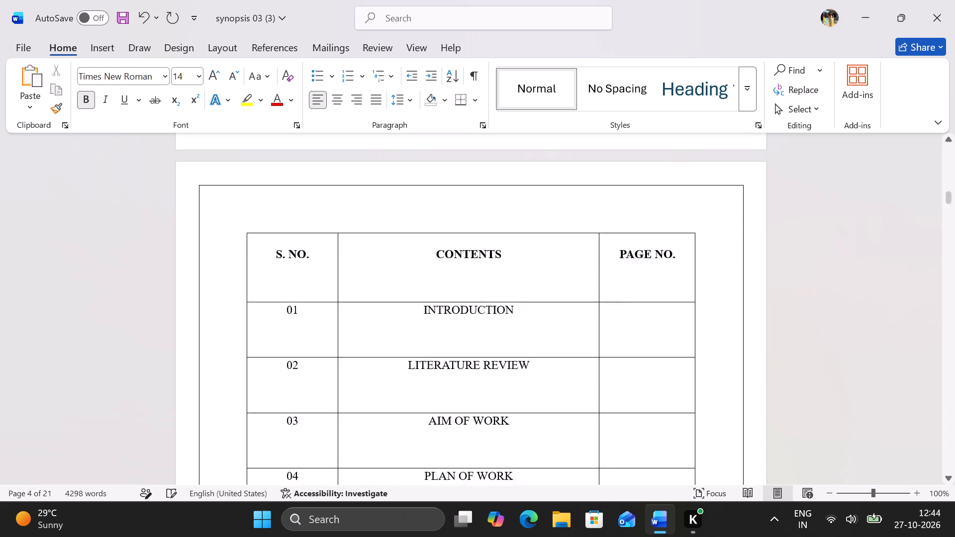
key(Return)
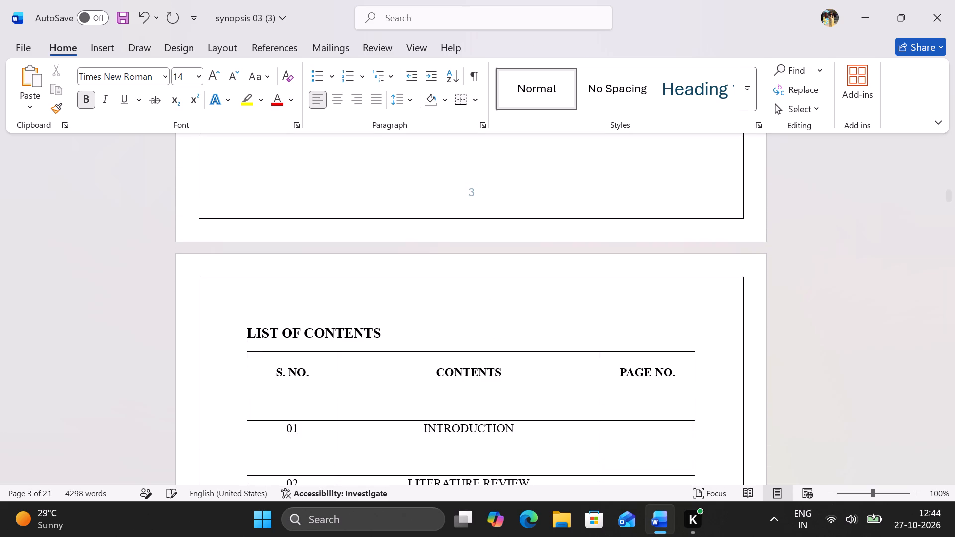
Review the contents table, the Introduction, and the Catharanthus roseus and Tagetes erecta plant profiles for errors and layout problems.
scroll(404, 193, down, 5)
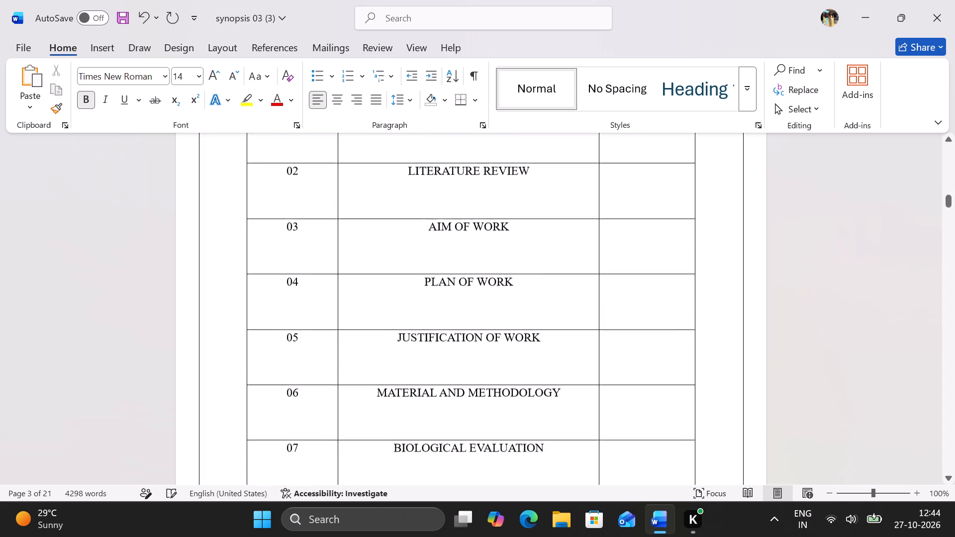
scroll(404, 193, down, 5)
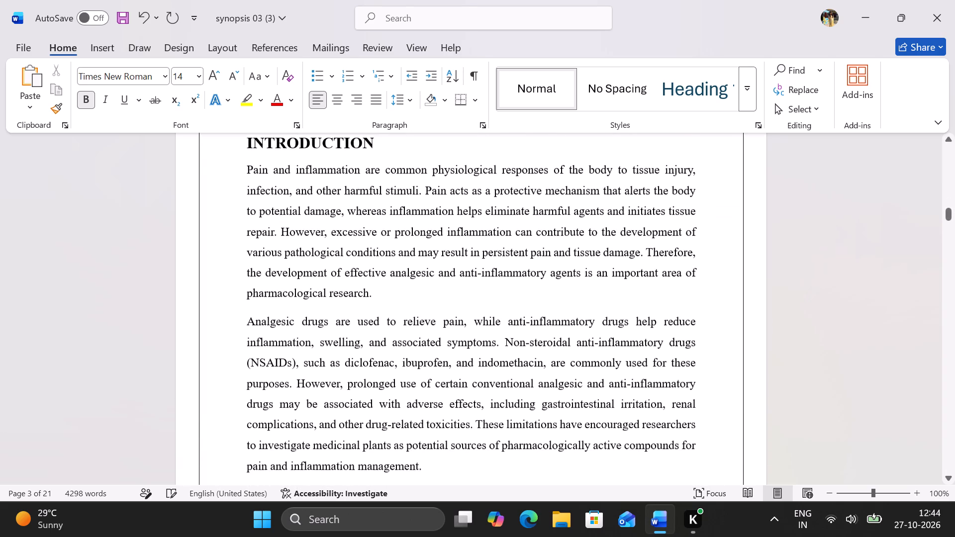
scroll(404, 193, down, 5)
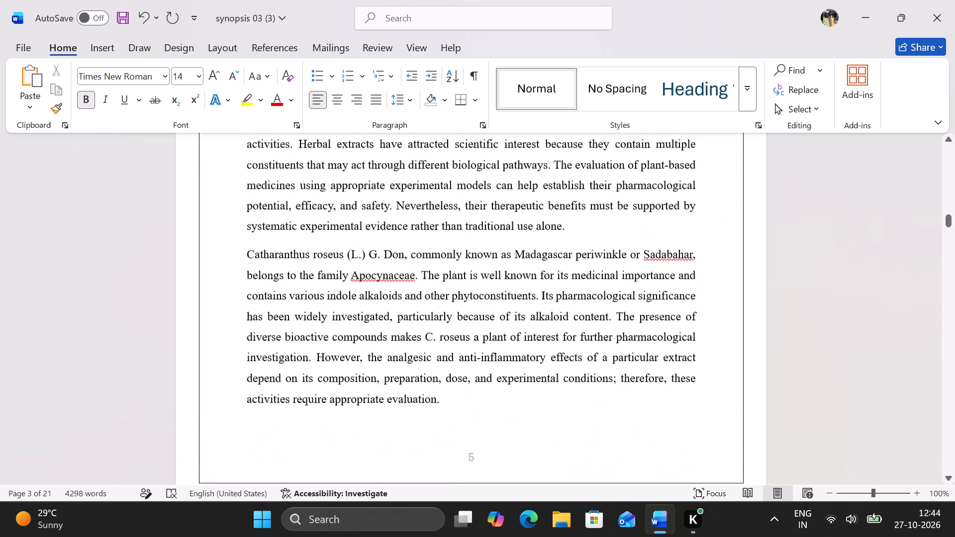
scroll(404, 193, down, 5)
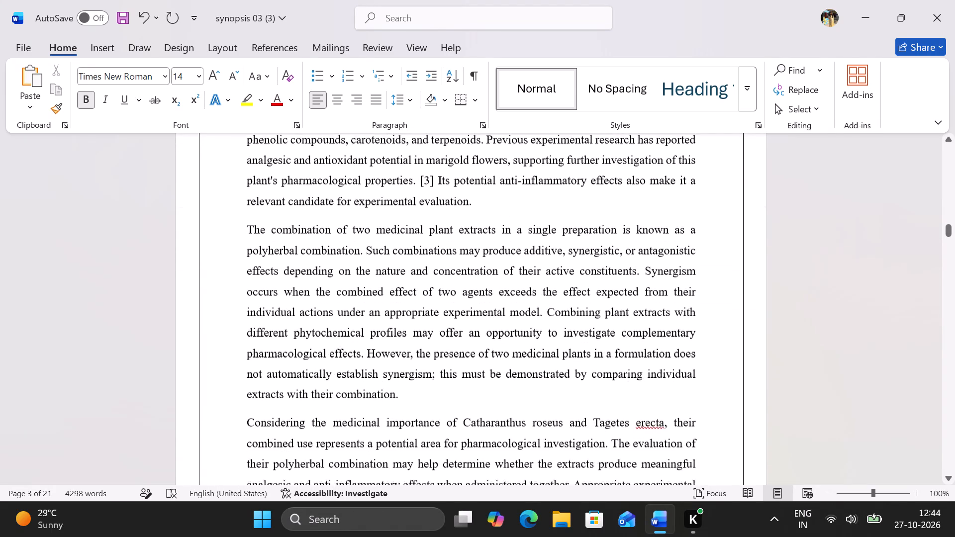
scroll(404, 193, down, 5)
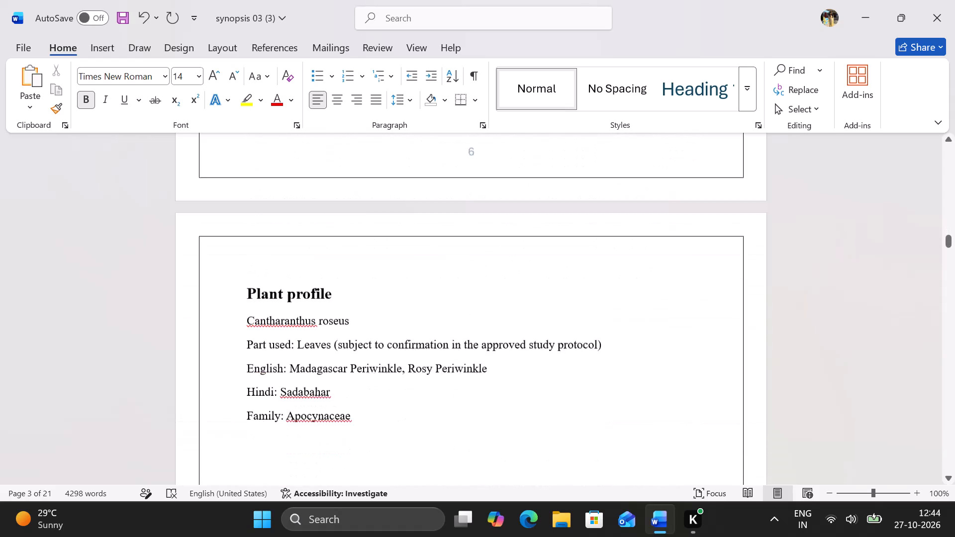
scroll(404, 193, down, 4)
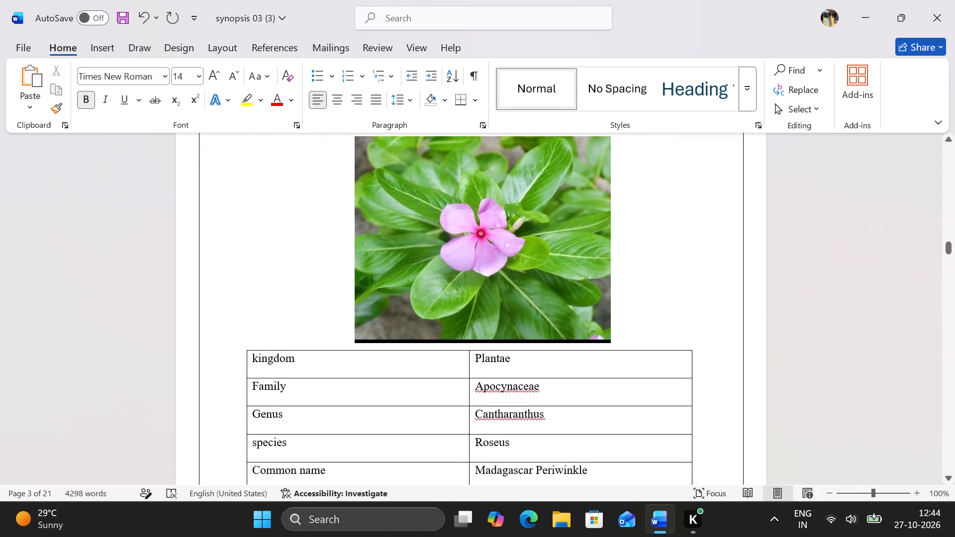
scroll(404, 193, down, 6)
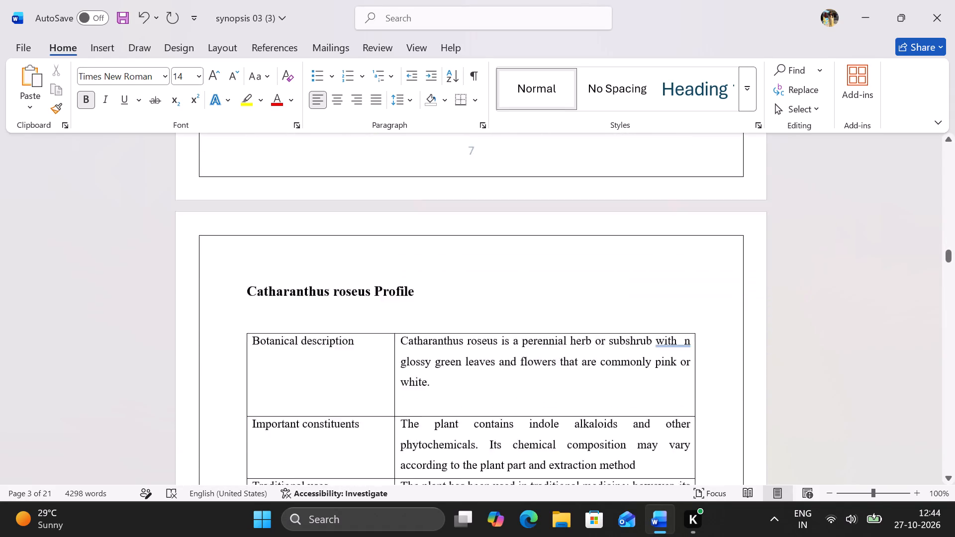
scroll(404, 193, down, 5)
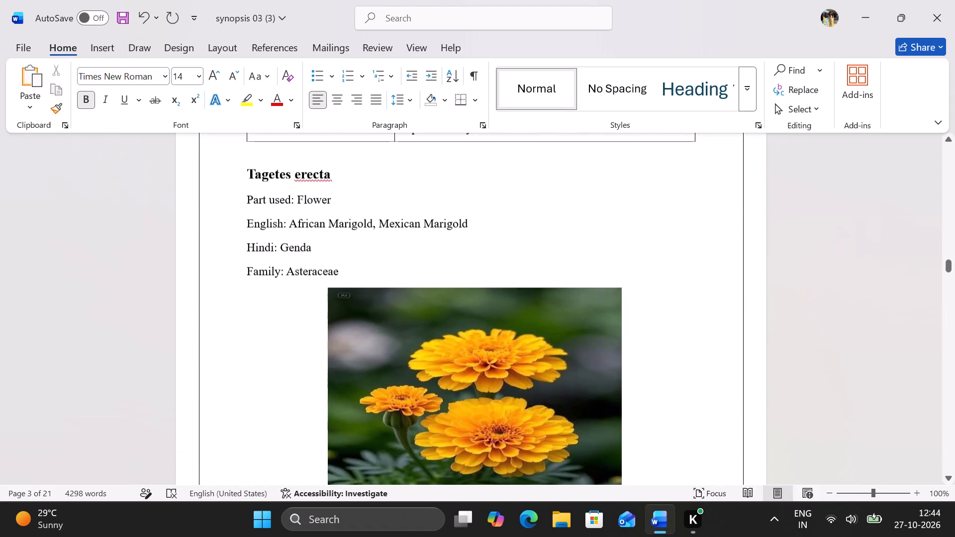
scroll(404, 193, down, 5)
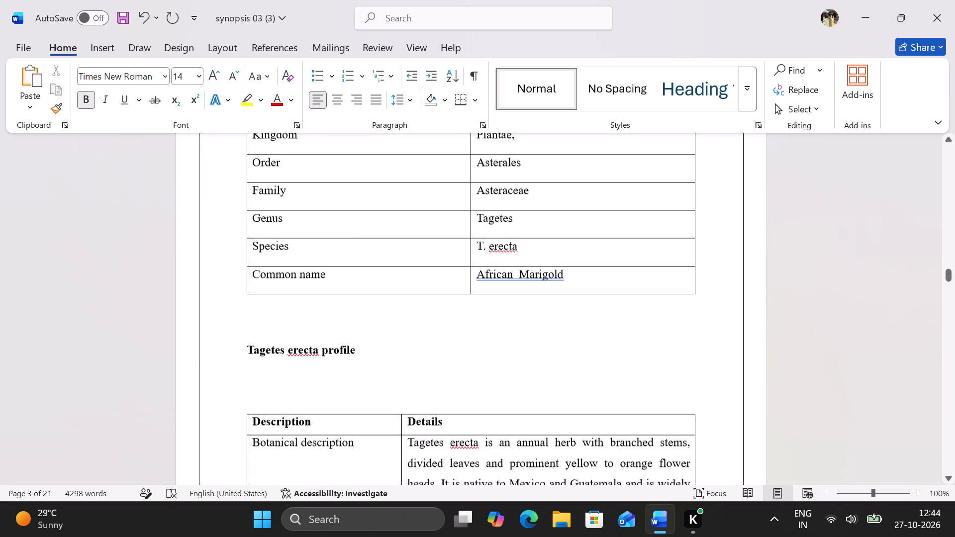
scroll(404, 193, down, 5)
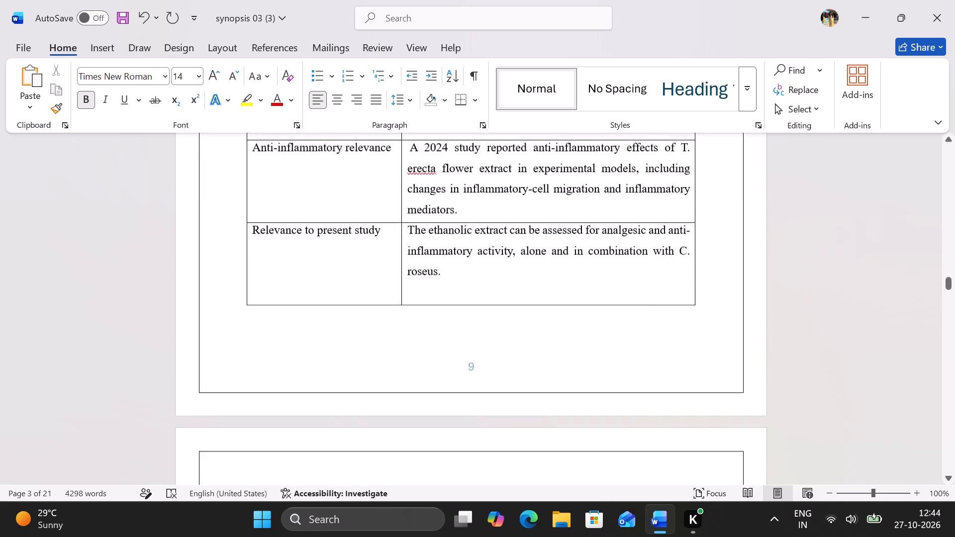
Remove one blank line above the REVIEW OF LITERATURE heading.
scroll(404, 193, down, 5)
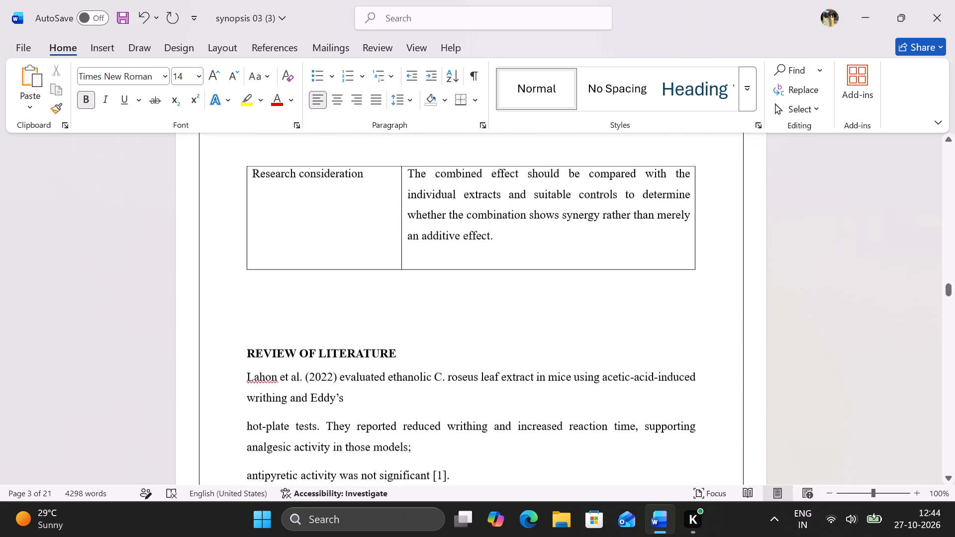
scroll(404, 193, down, 3)
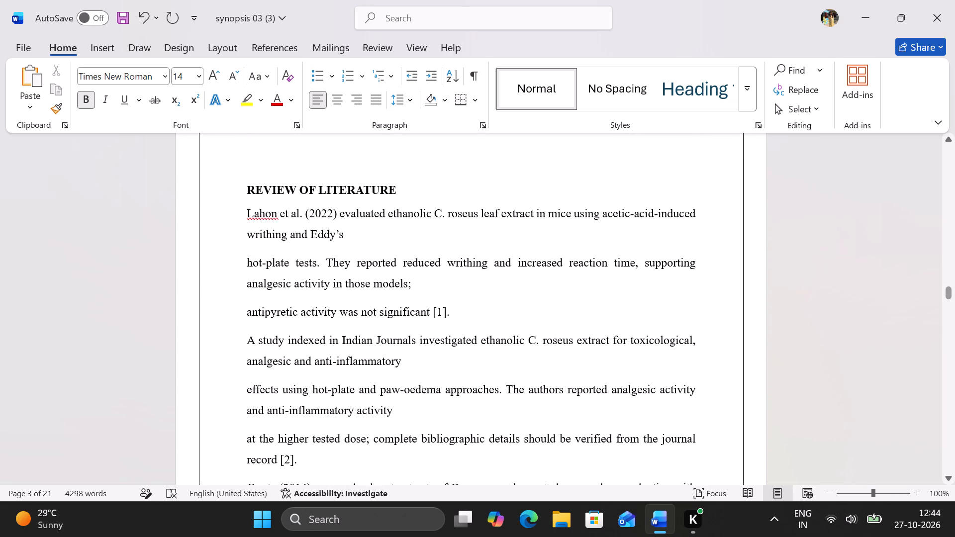
click(246, 182)
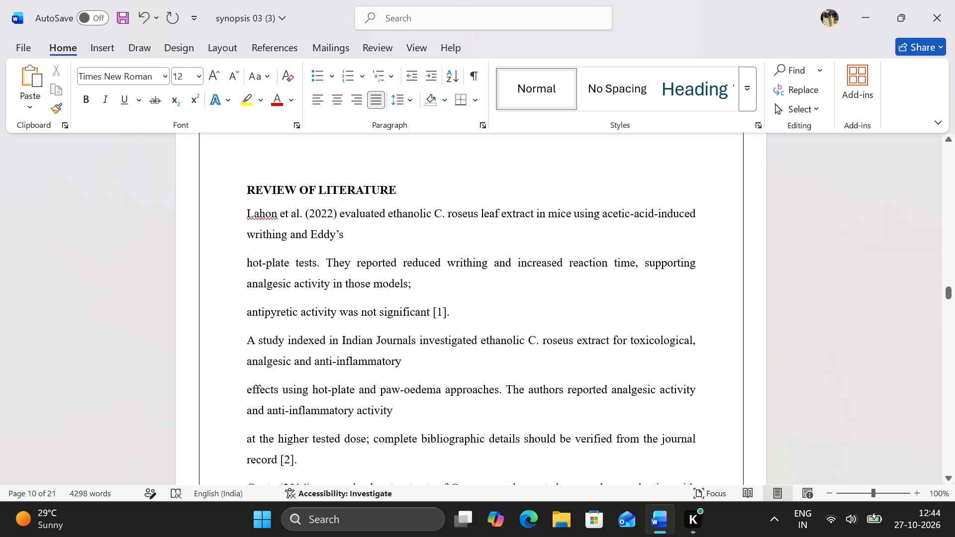
click(246, 189)
key(BackSpace)
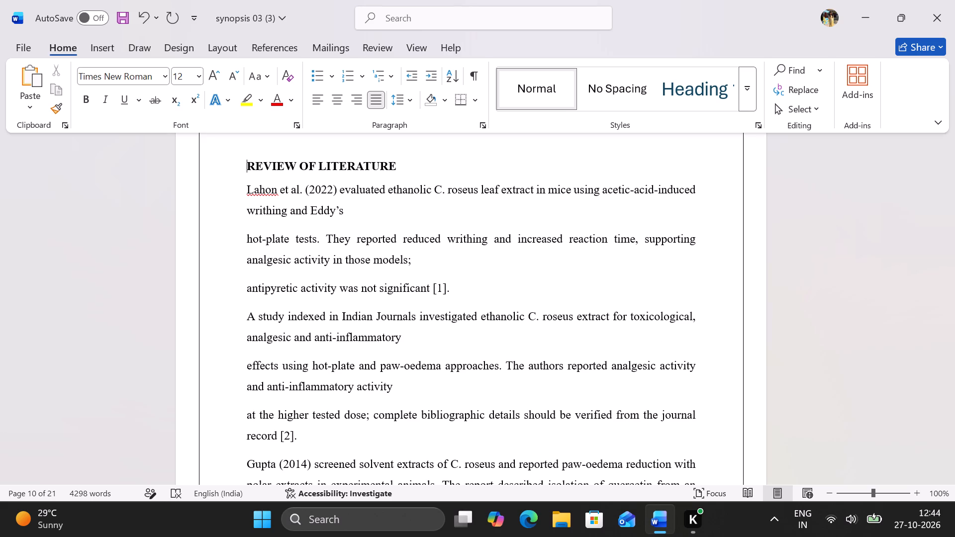
Review the literature review, objectives, Materials and Methodology, and Justification of Work sections for layout and wording.
scroll(246, 189, down, 1)
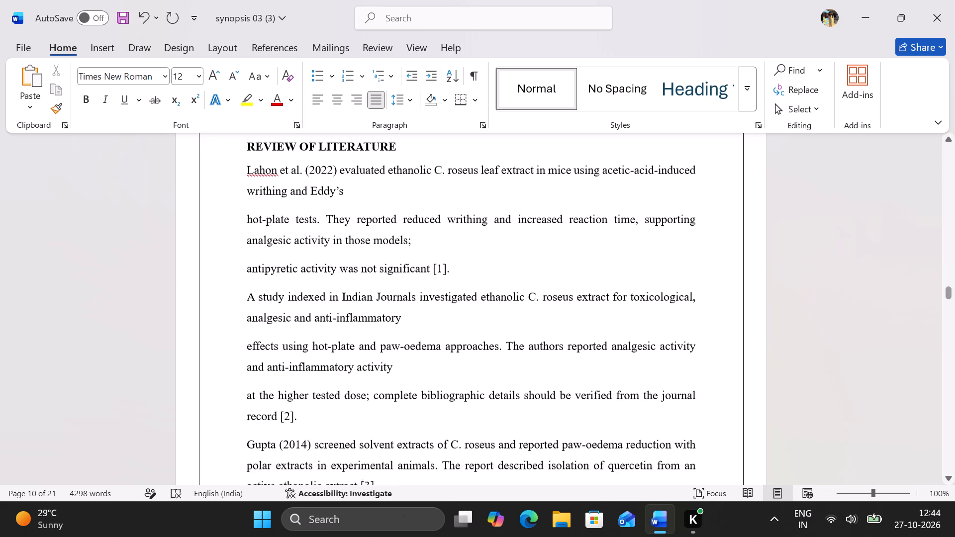
scroll(246, 189, down, 4)
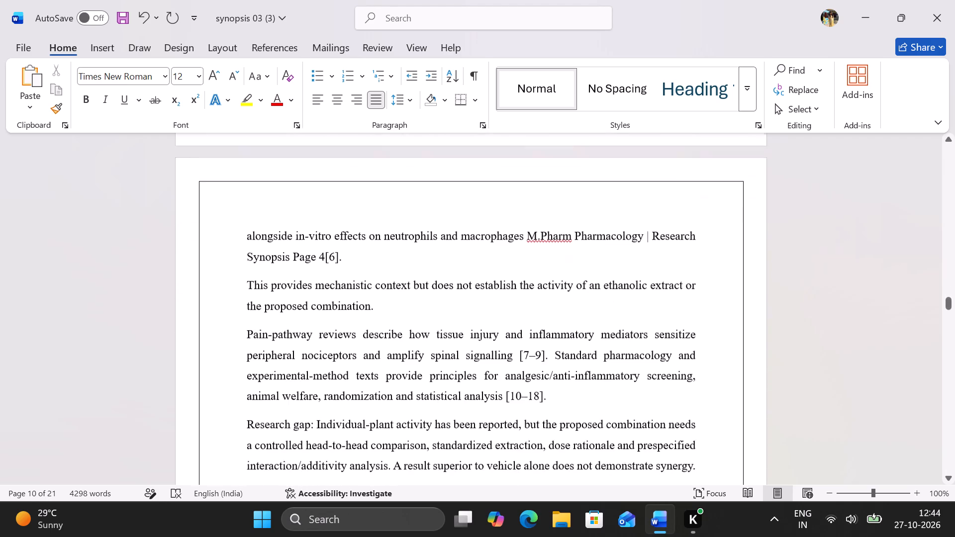
scroll(246, 189, down, 5)
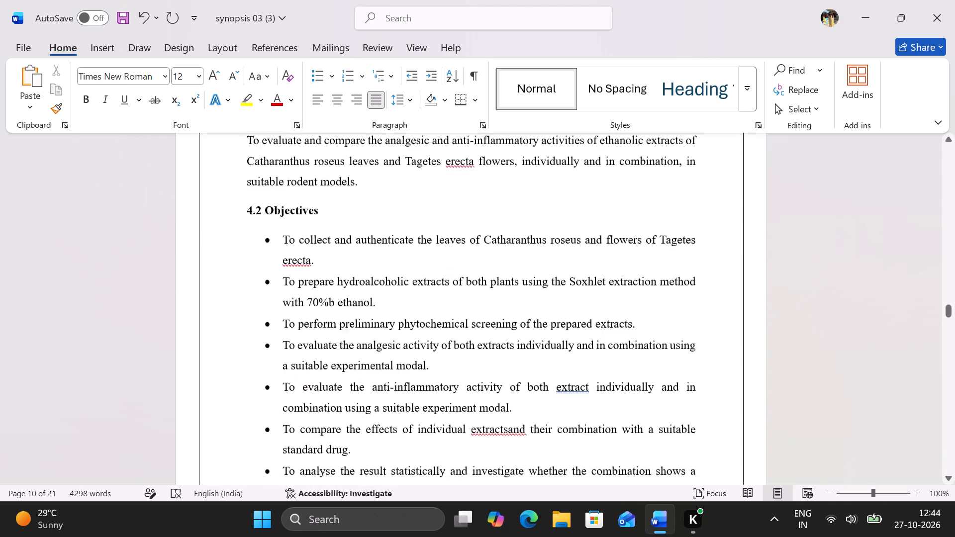
scroll(246, 189, down, 3)
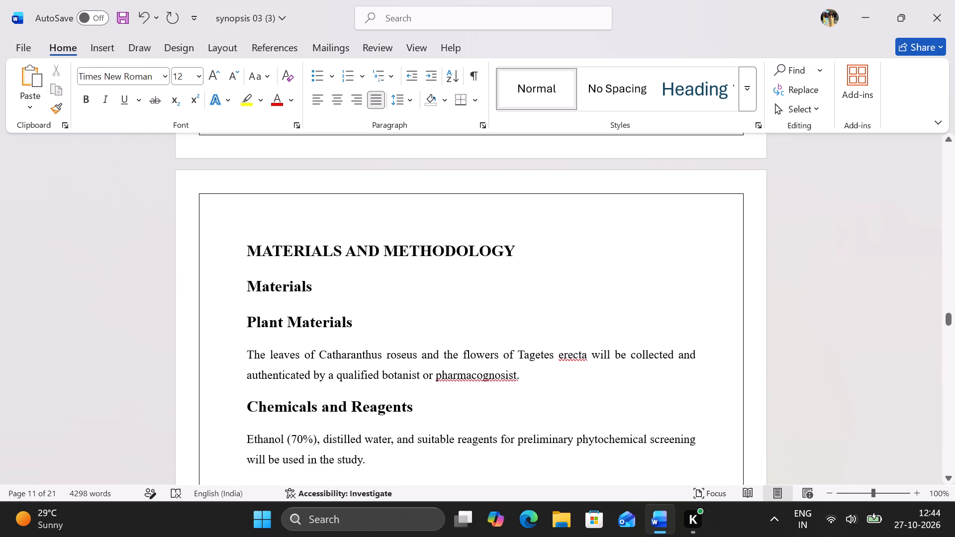
scroll(355, 288, down, 3)
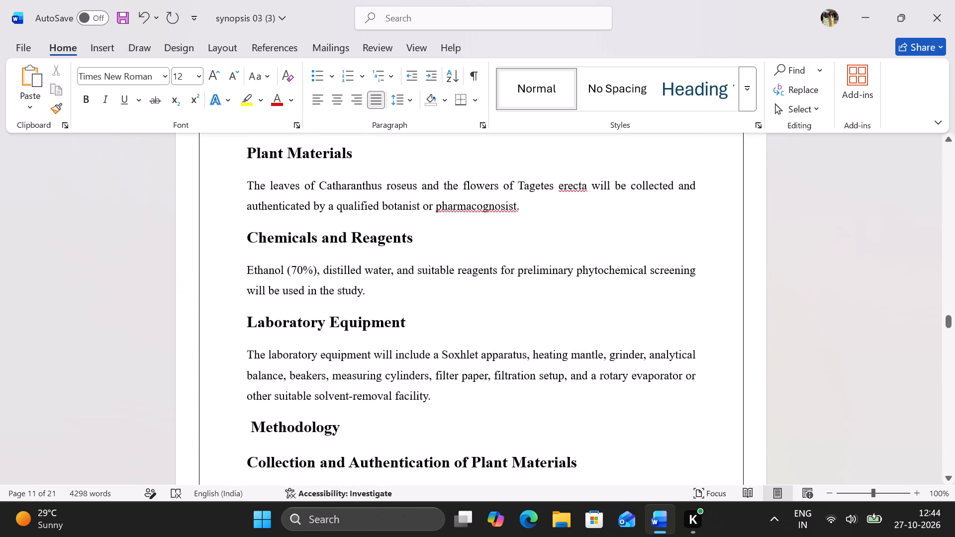
scroll(355, 288, down, 6)
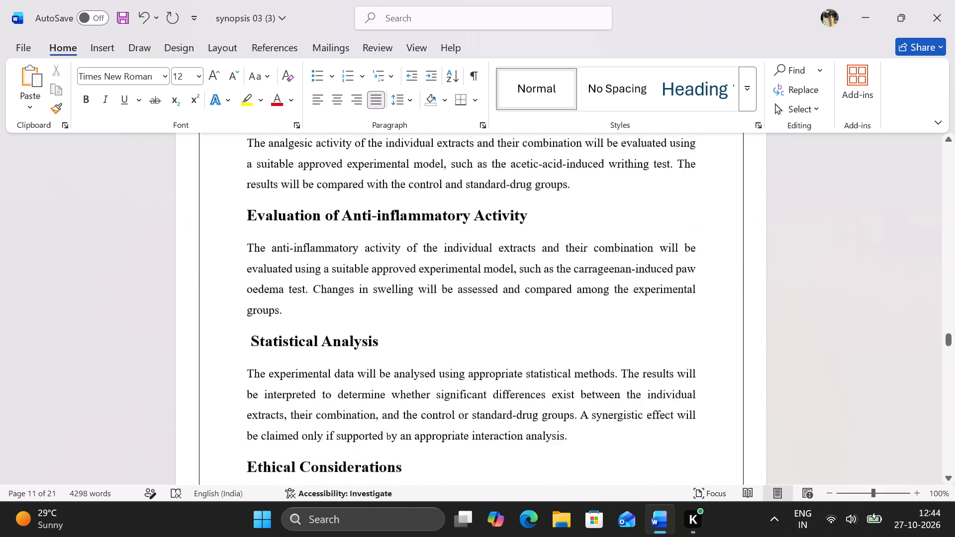
scroll(355, 288, down, 5)
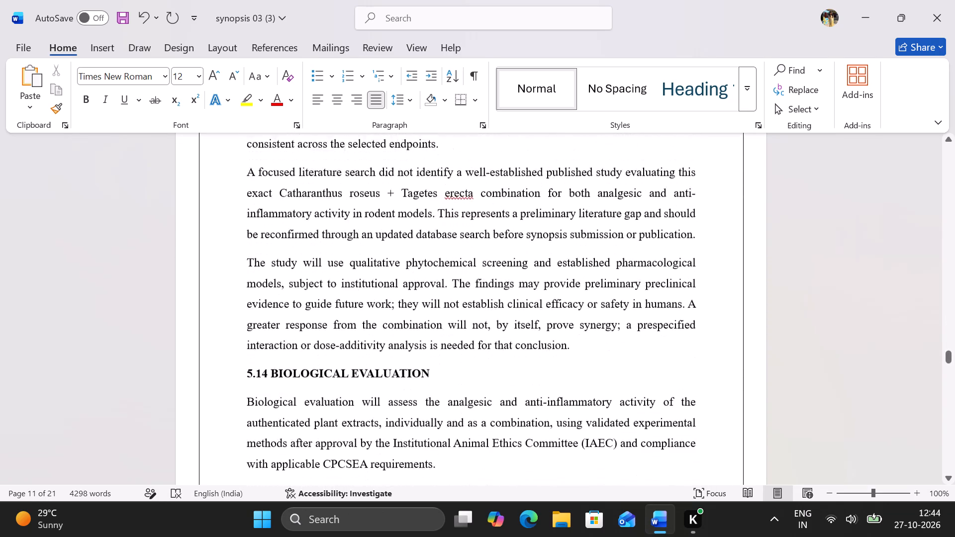
scroll(355, 288, down, 2)
scroll(355, 288, up, 3)
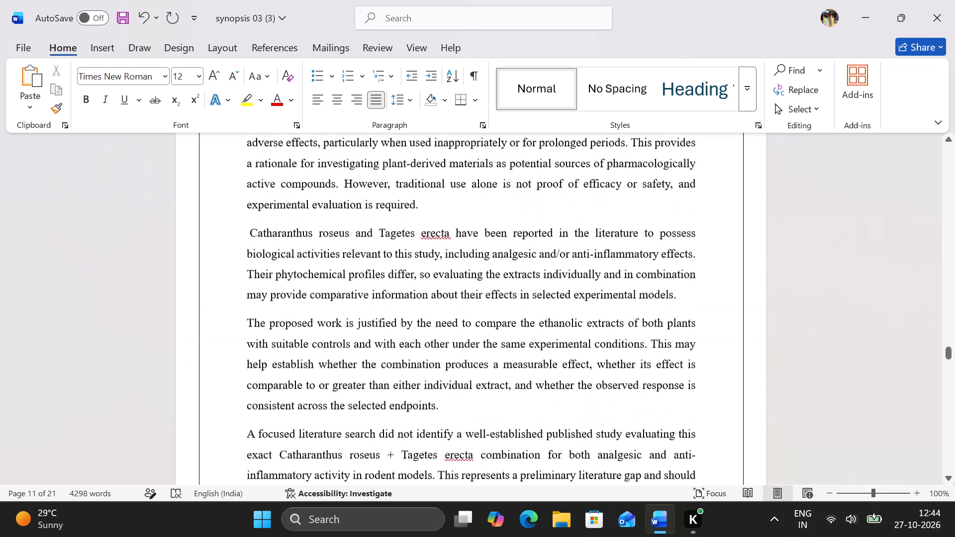
scroll(355, 288, down, 1)
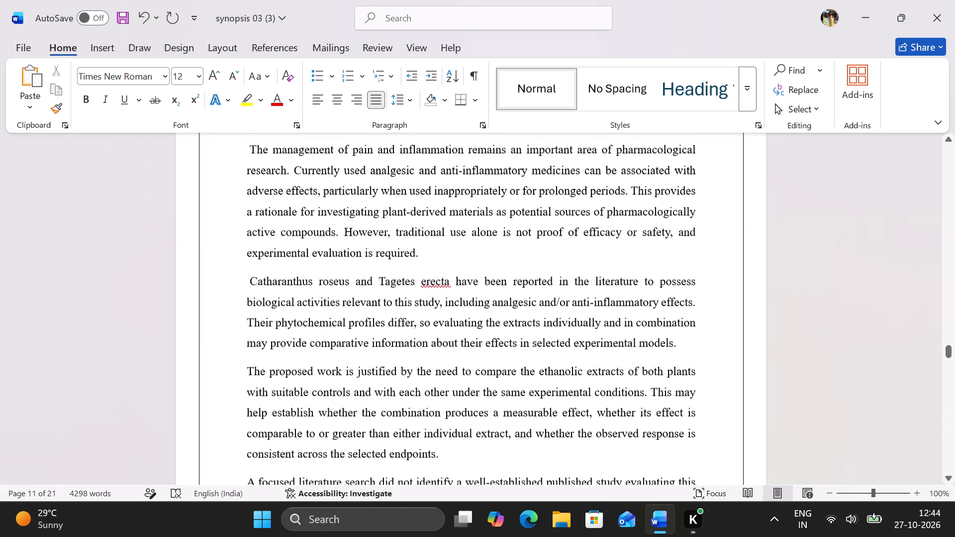
scroll(355, 288, down, 1)
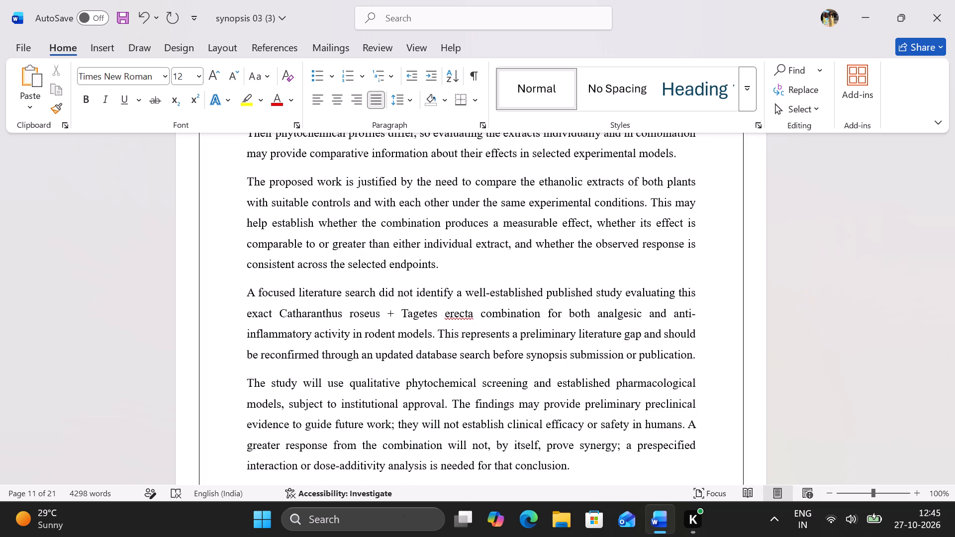
scroll(355, 288, up, 1)
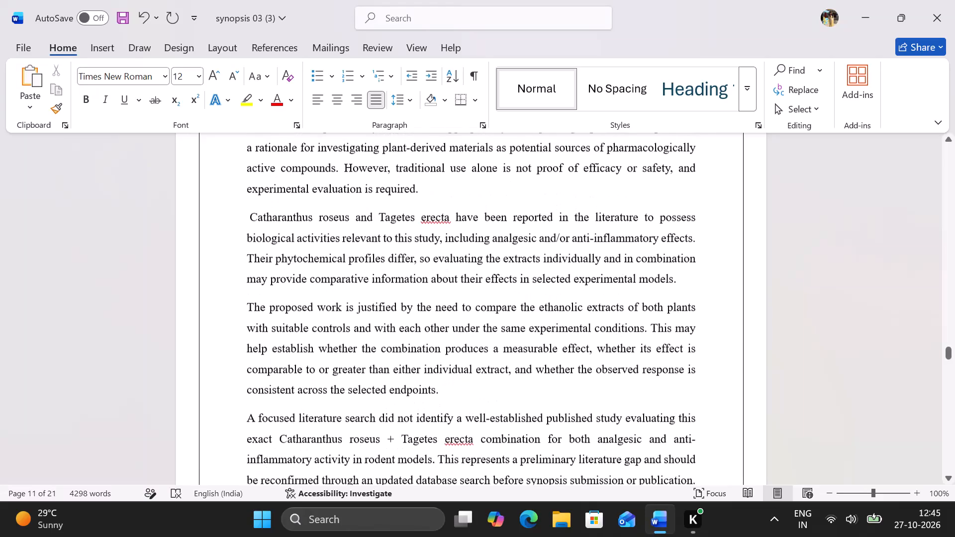
scroll(355, 288, up, 2)
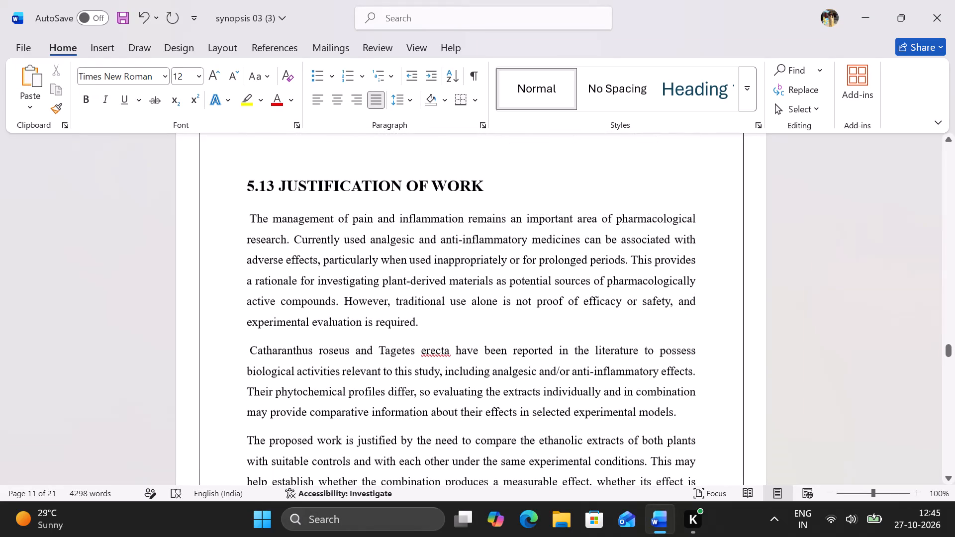
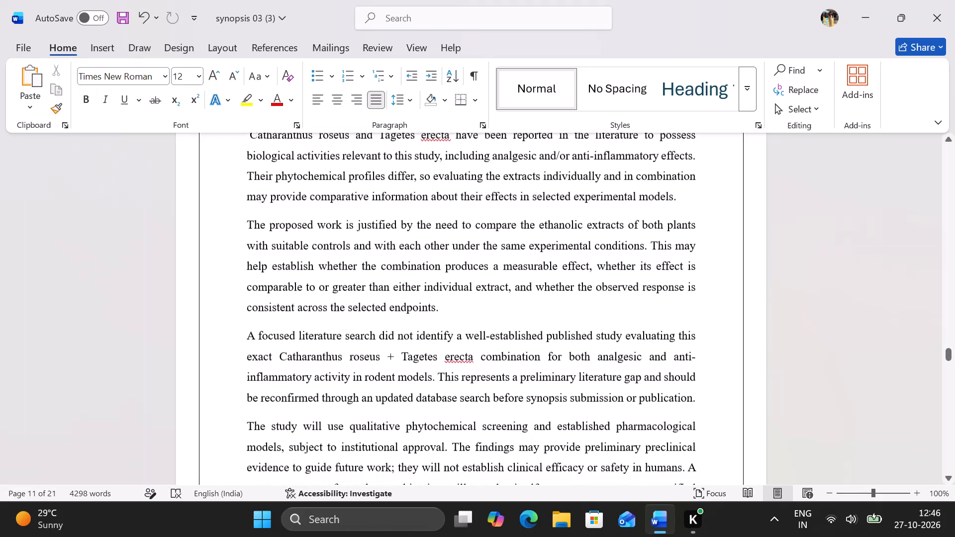
Review the remaining justification paragraphs, section 5.14 BIOLOGICAL EVALUATION and the A. Preliminary preparation and safety section for layout and wording.
scroll(355, 288, down, 2)
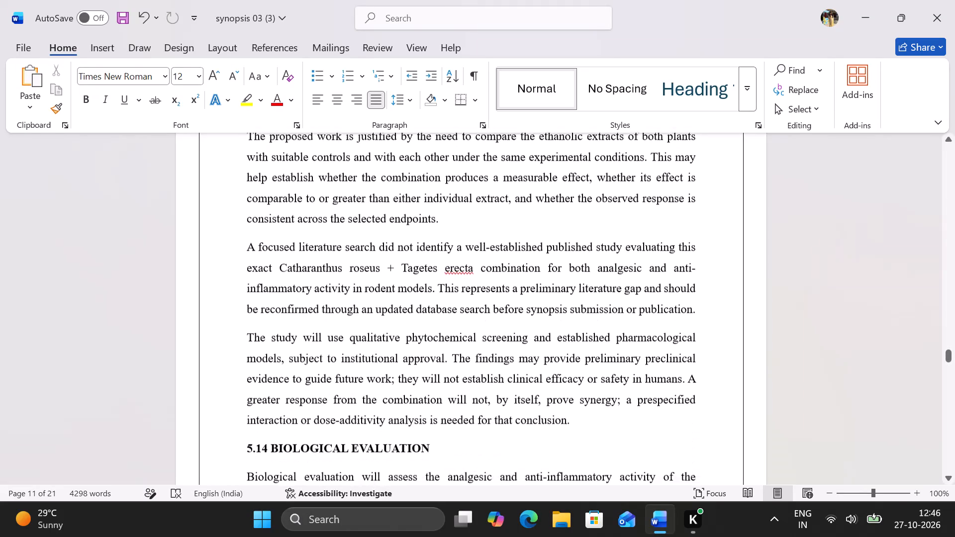
scroll(355, 288, down, 3)
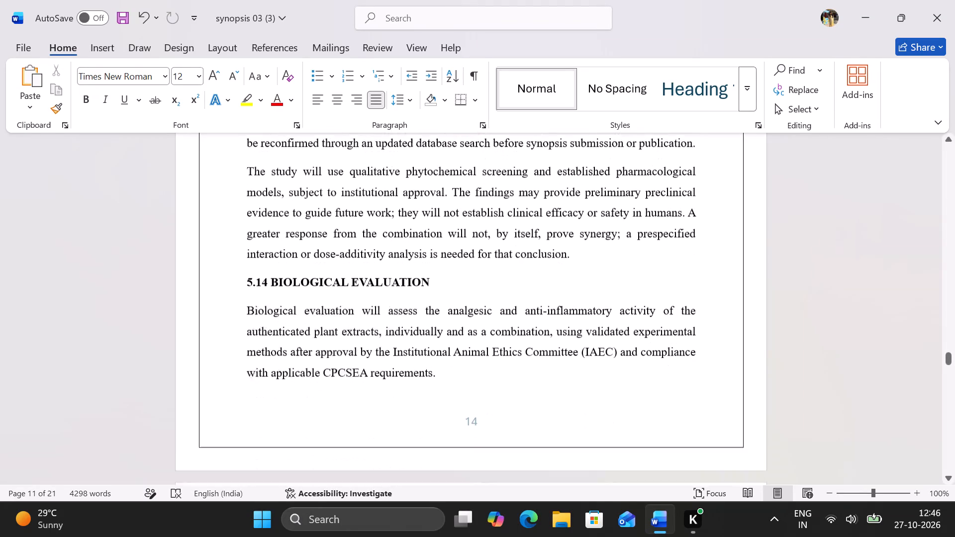
scroll(355, 288, down, 3)
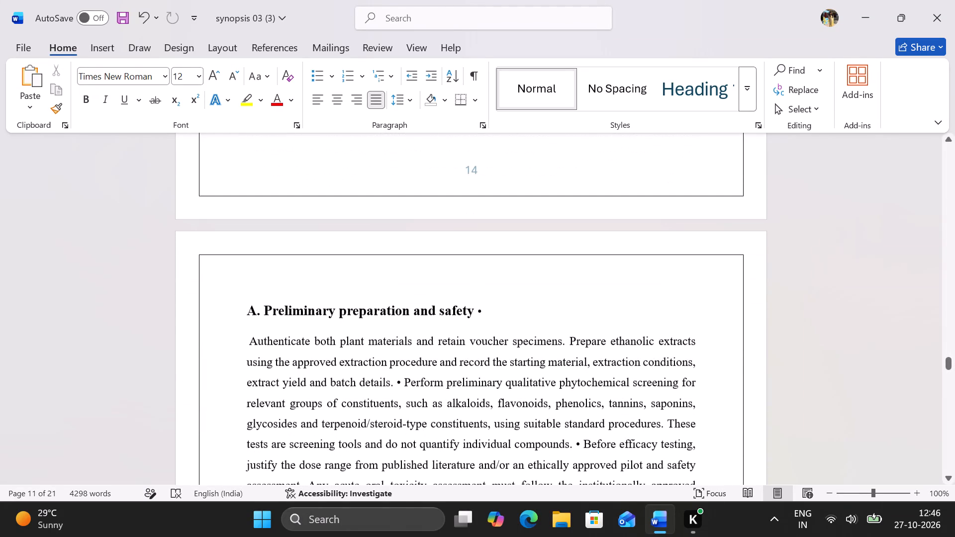
scroll(355, 288, down, 1)
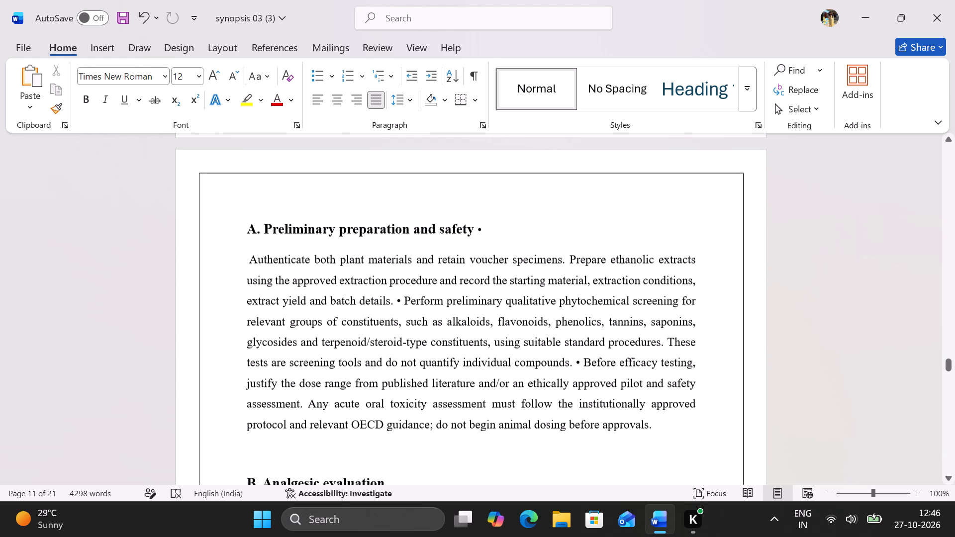
scroll(355, 288, up, 4)
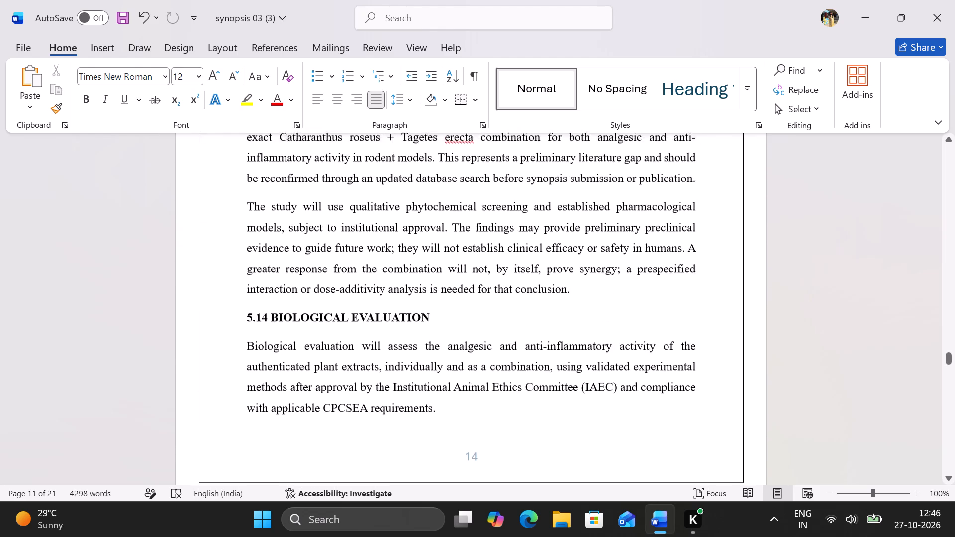
scroll(355, 288, up, 1)
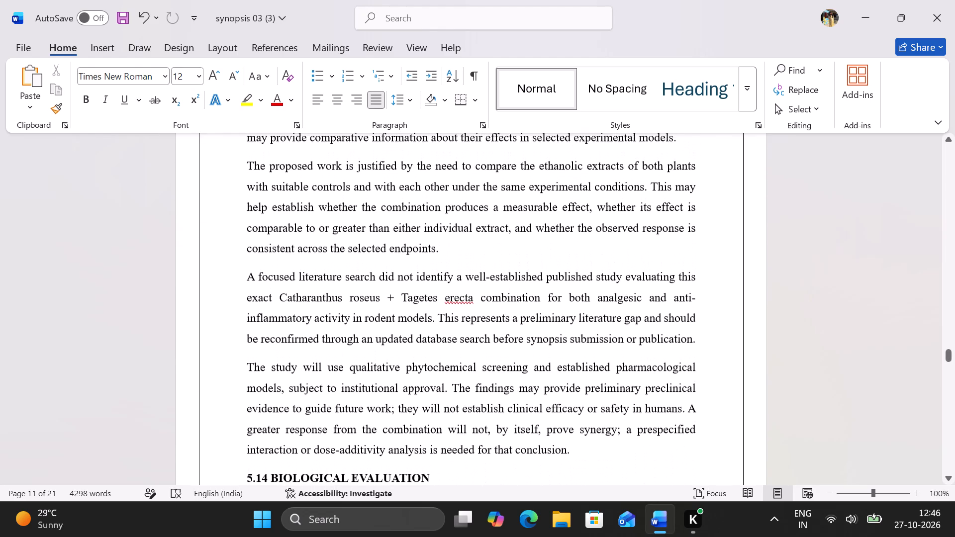
scroll(355, 288, up, 1)
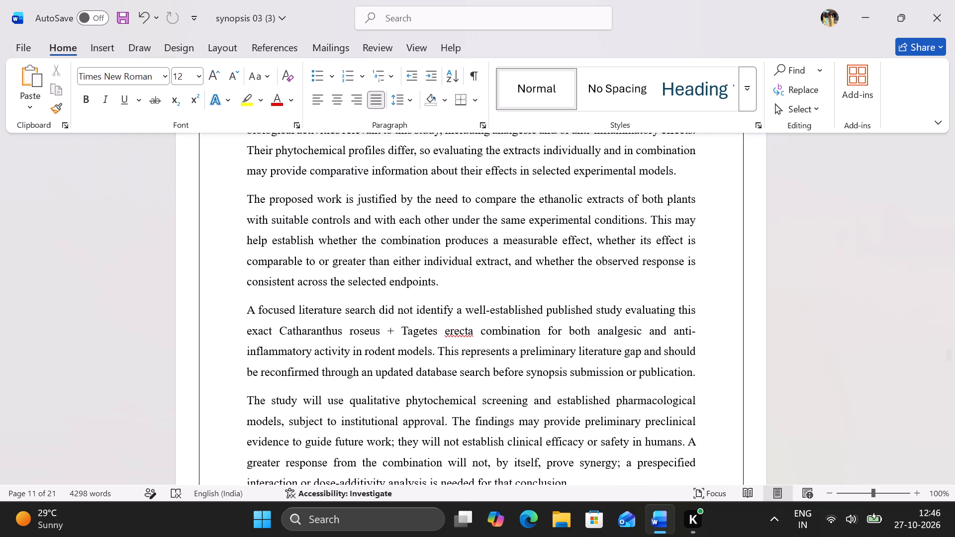
scroll(355, 288, down, 1)
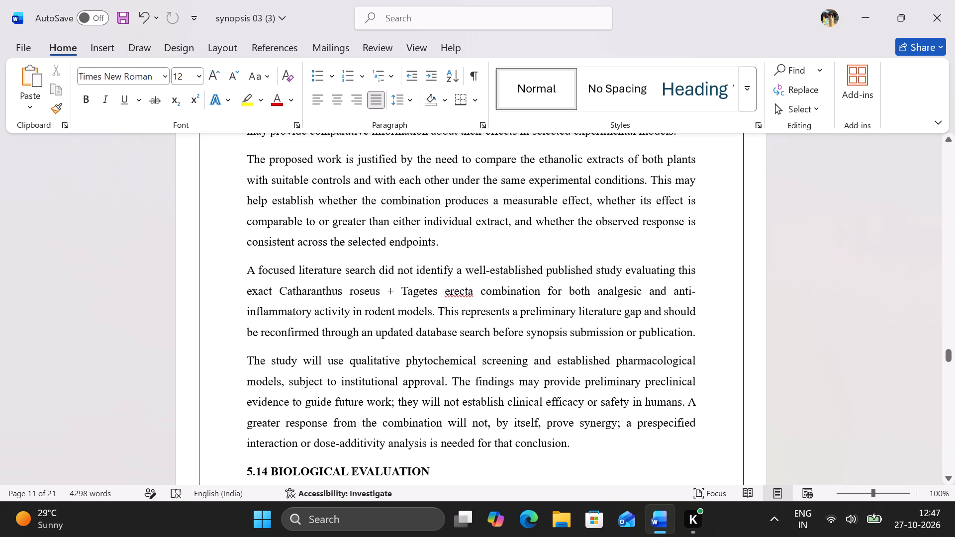
scroll(378, 239, down, 2)
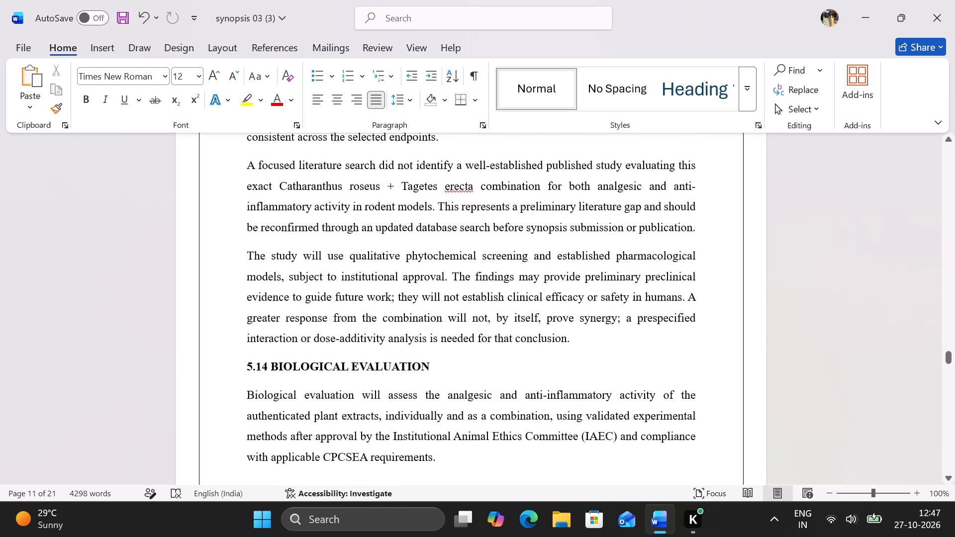
scroll(378, 239, down, 3)
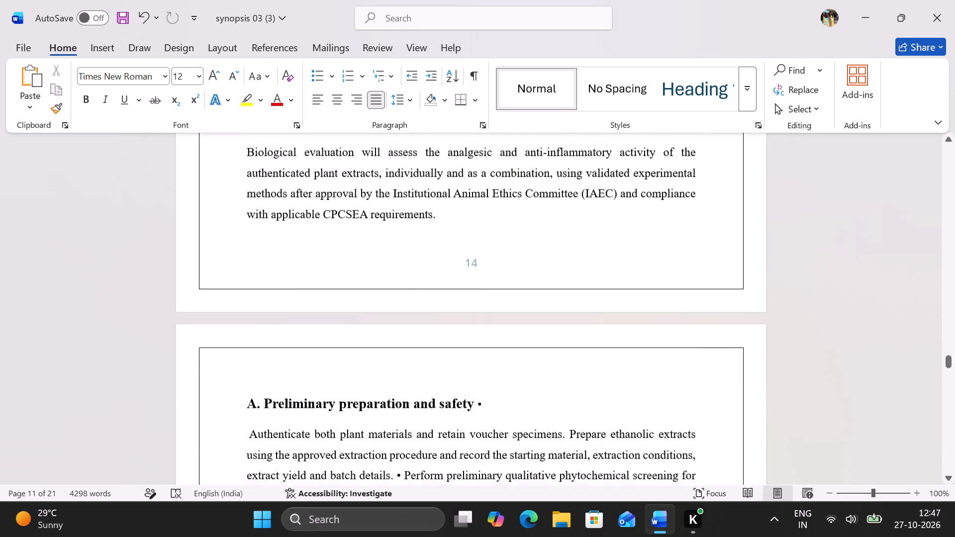
scroll(378, 239, down, 2)
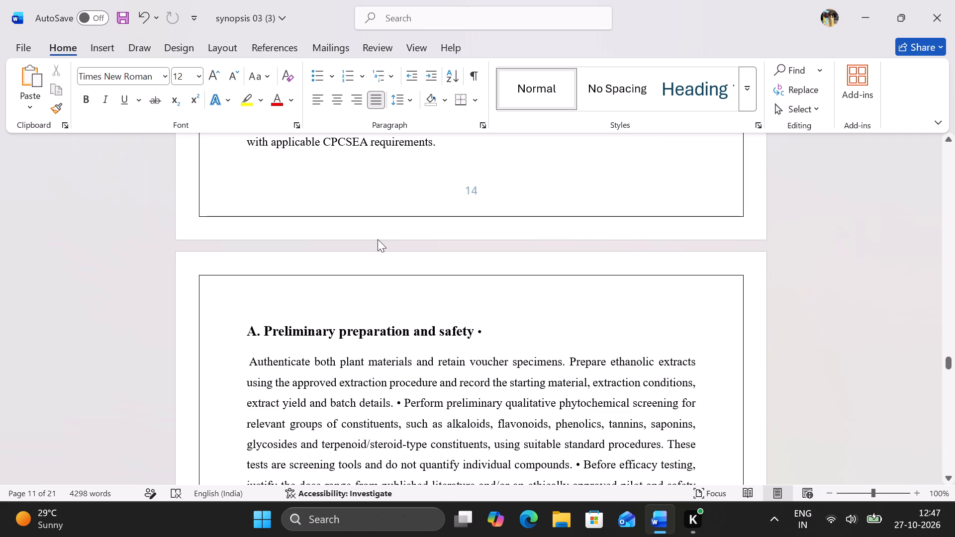
scroll(378, 239, down, 1)
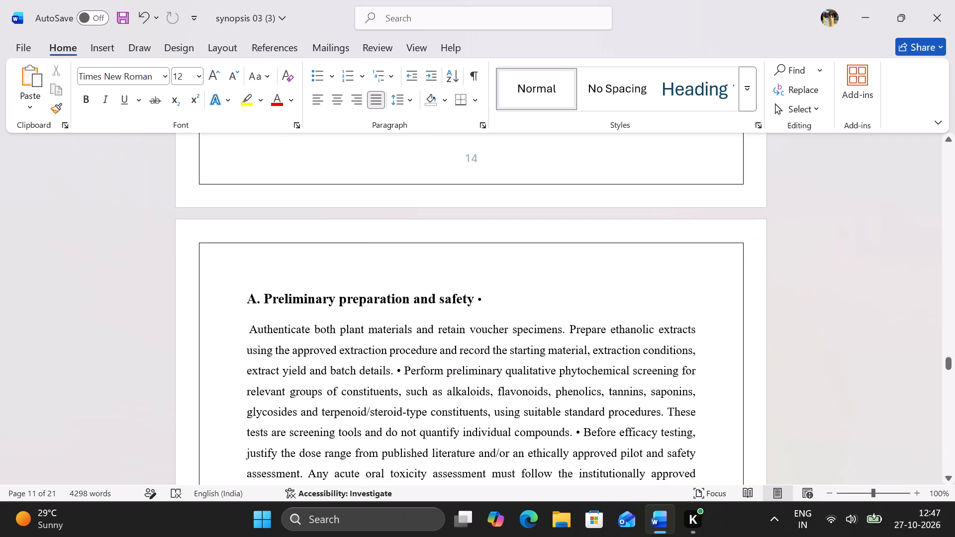
scroll(378, 239, down, 1)
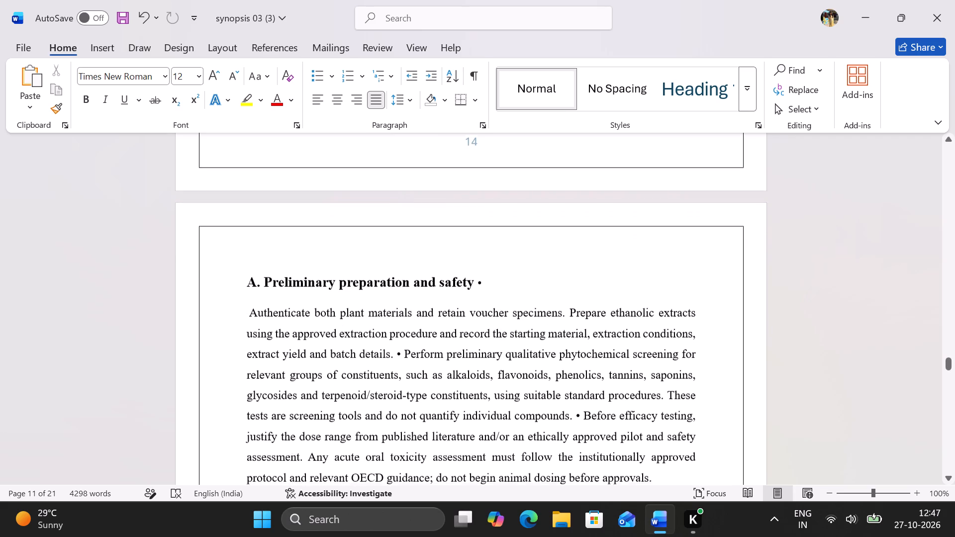
scroll(378, 239, down, 1)
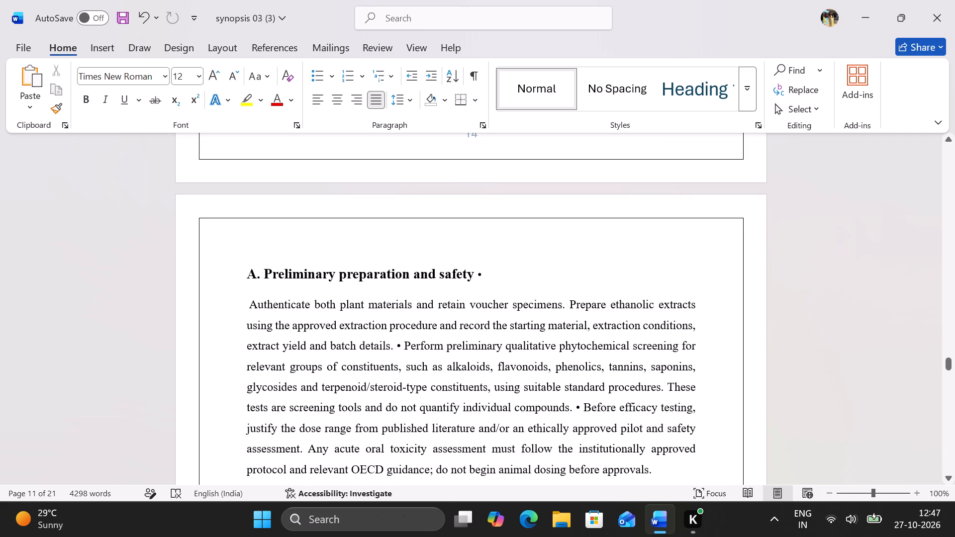